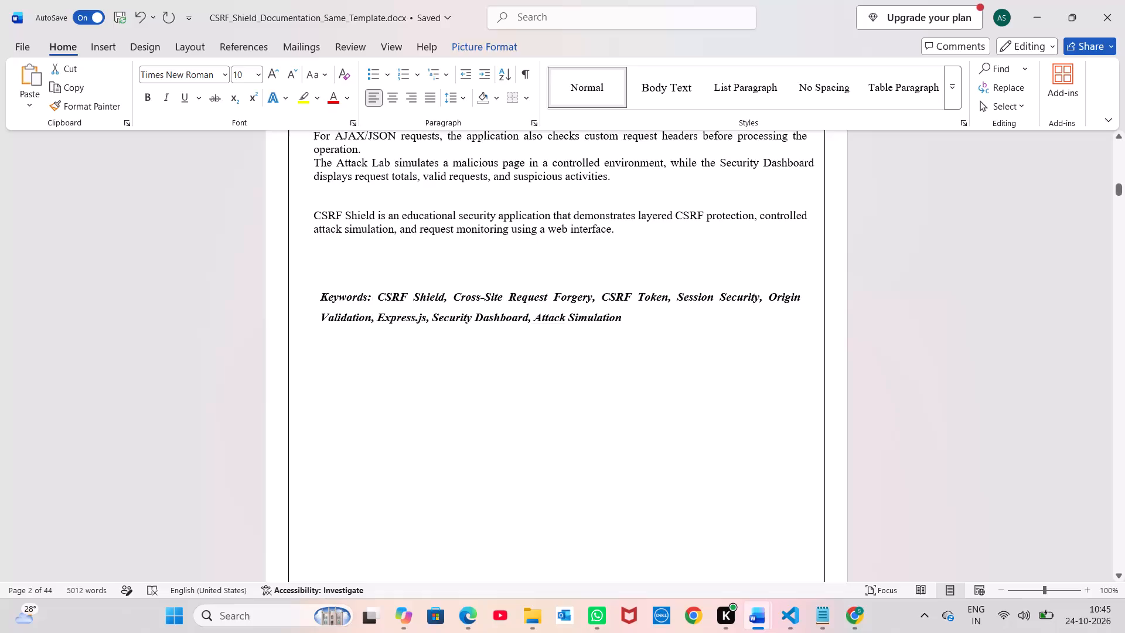
# Cut the existing poster image from beneath the POSTER PRESENTATION heading near the end of the document.
pyautogui.scroll(-7, 682, 461)
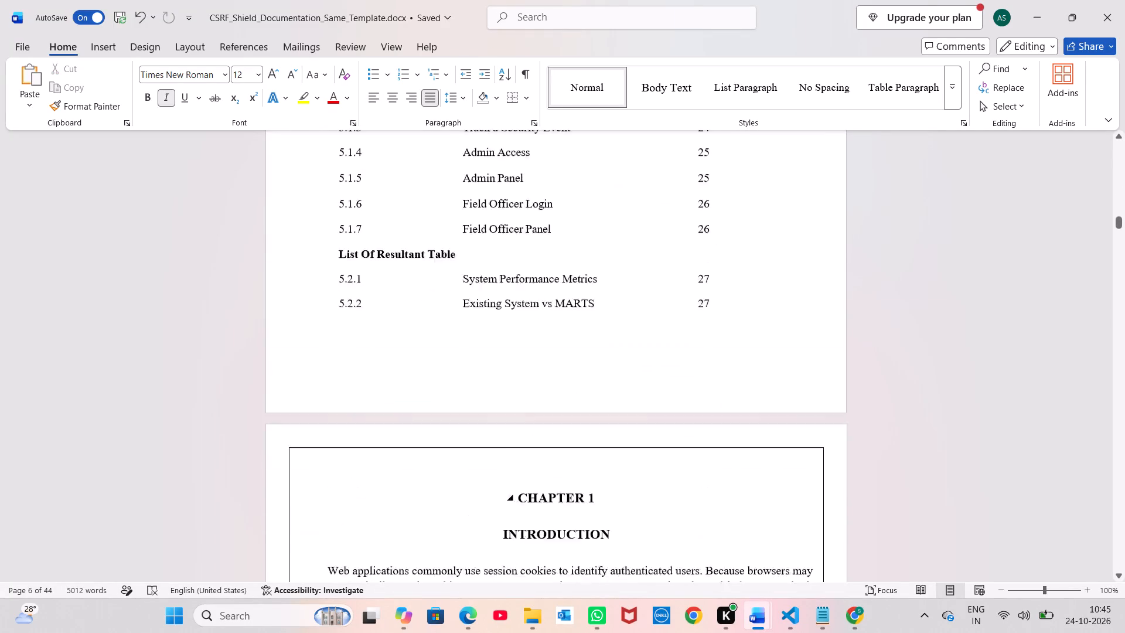
pyautogui.scroll(-20, 713, 455)
pyautogui.scroll(-20, 713, 455)
pyautogui.scroll(-20, 713, 455)
pyautogui.scroll(-20, 713, 455)
pyautogui.scroll(-20, 713, 455)
pyautogui.scroll(-20, 713, 455)
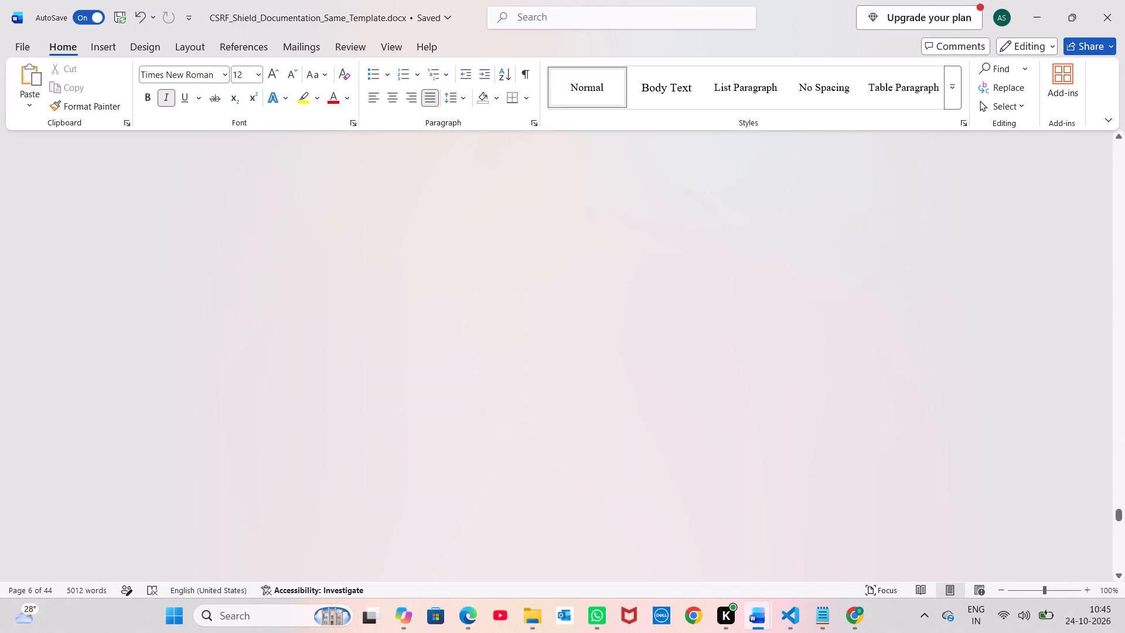
pyautogui.scroll(-20, 713, 455)
pyautogui.scroll(-20, 713, 455)
pyautogui.scroll(-10, 713, 455)
pyautogui.scroll(2, 713, 455)
pyautogui.scroll(1, 551, 416)
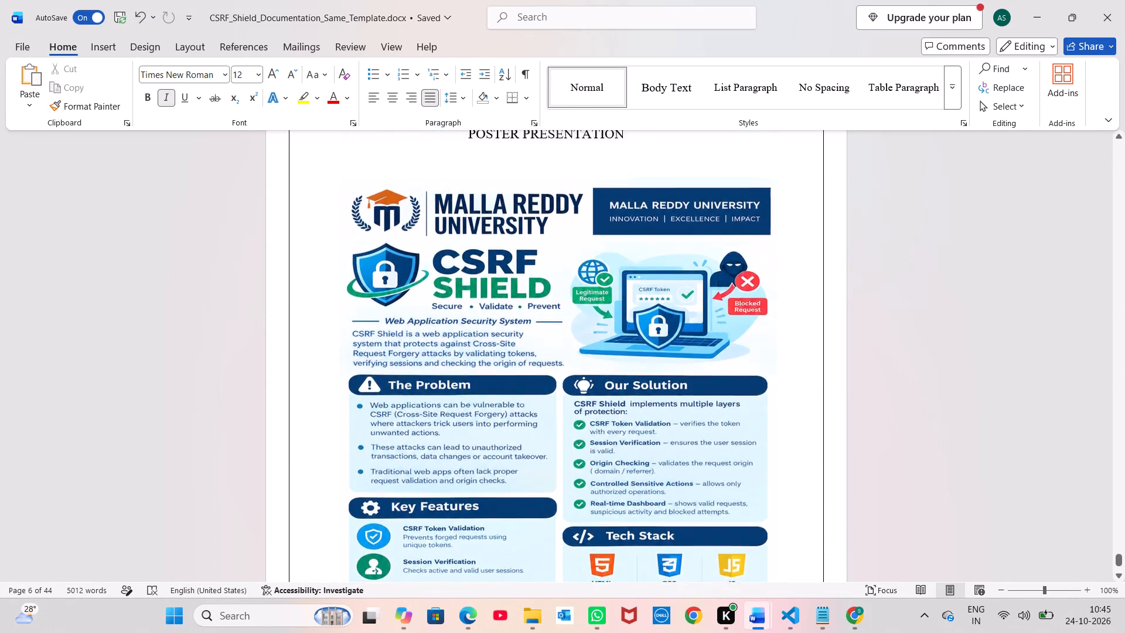
pyautogui.scroll(1, 551, 416)
pyautogui.click(369, 405)
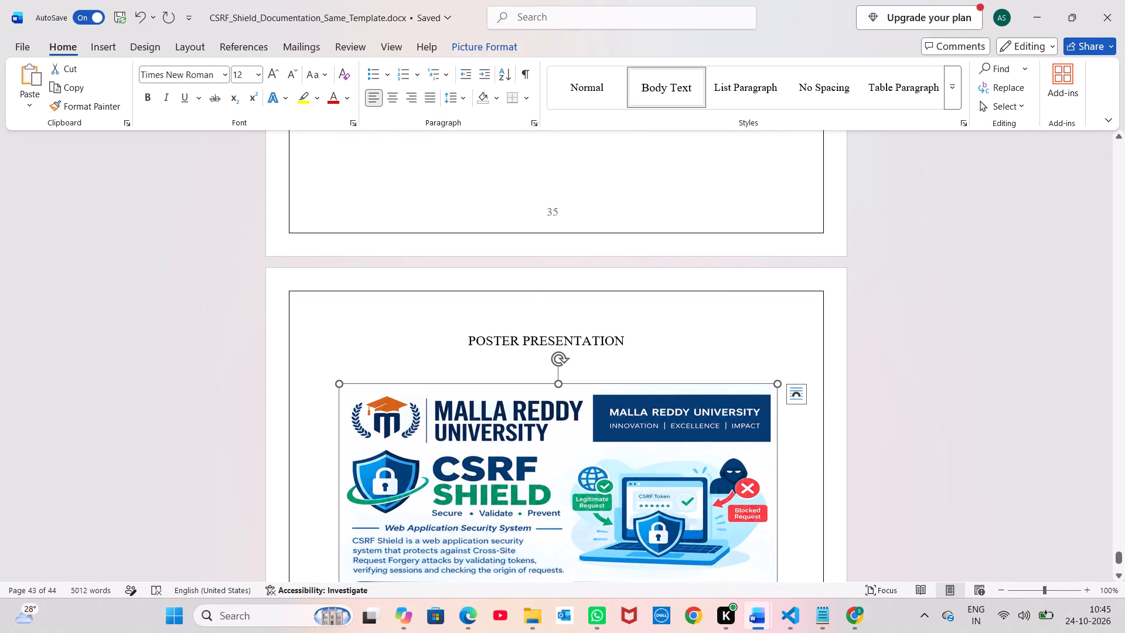
pyautogui.rightClick(369, 405)
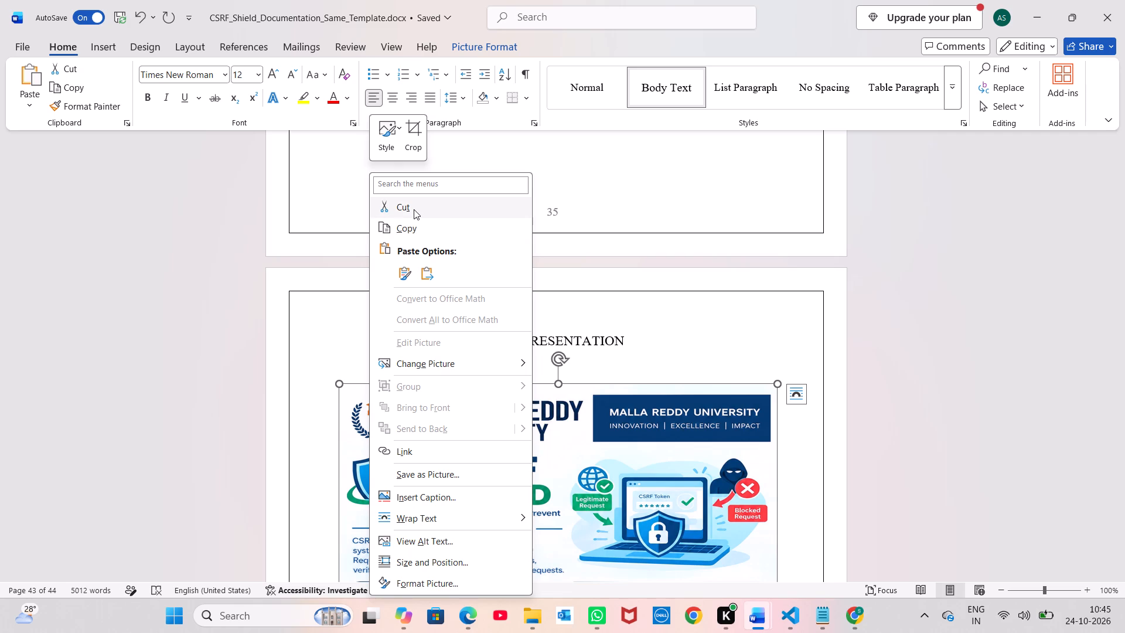
pyautogui.click(414, 209)
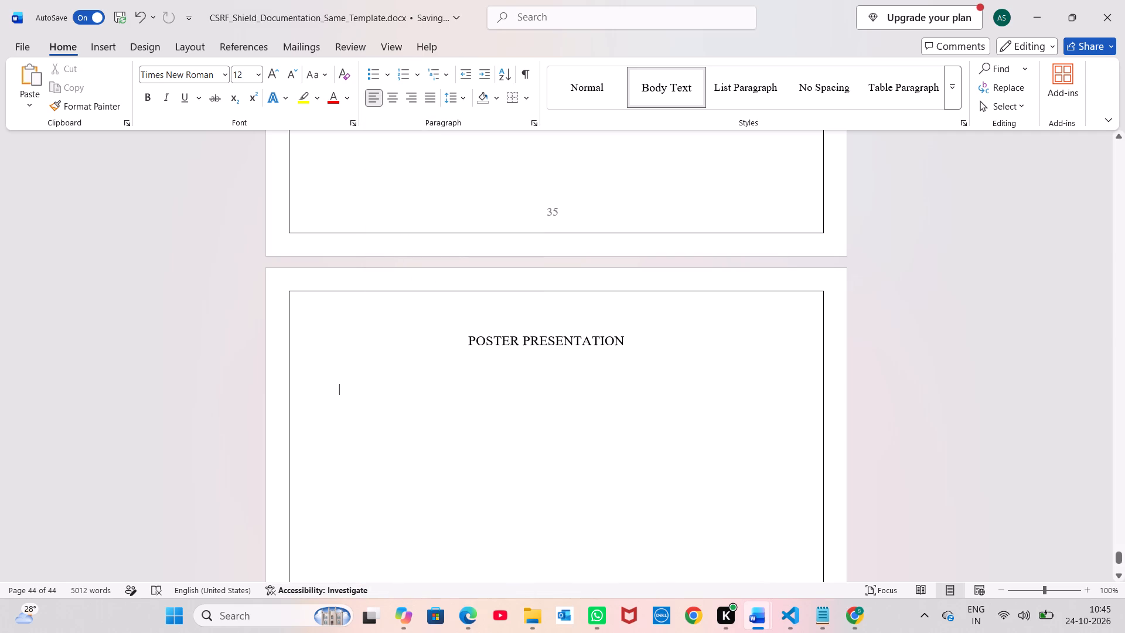
# Open CSRF Shield Security Project Poster.png from the Downloads folder in Photos and copy the image.
pyautogui.click(540, 612)
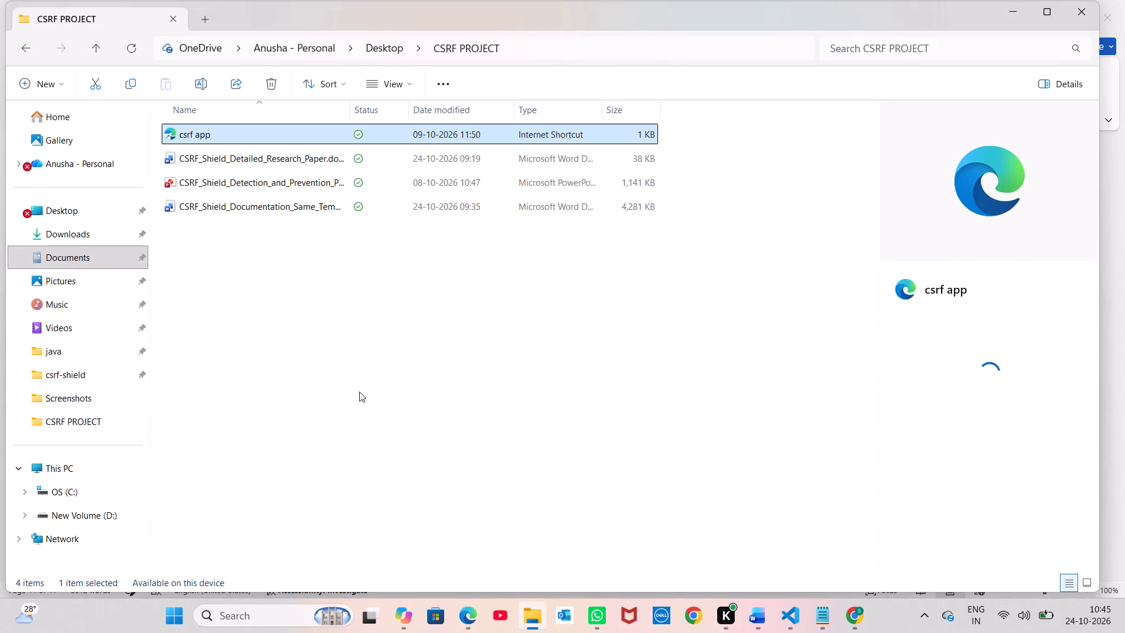
pyautogui.click(86, 225)
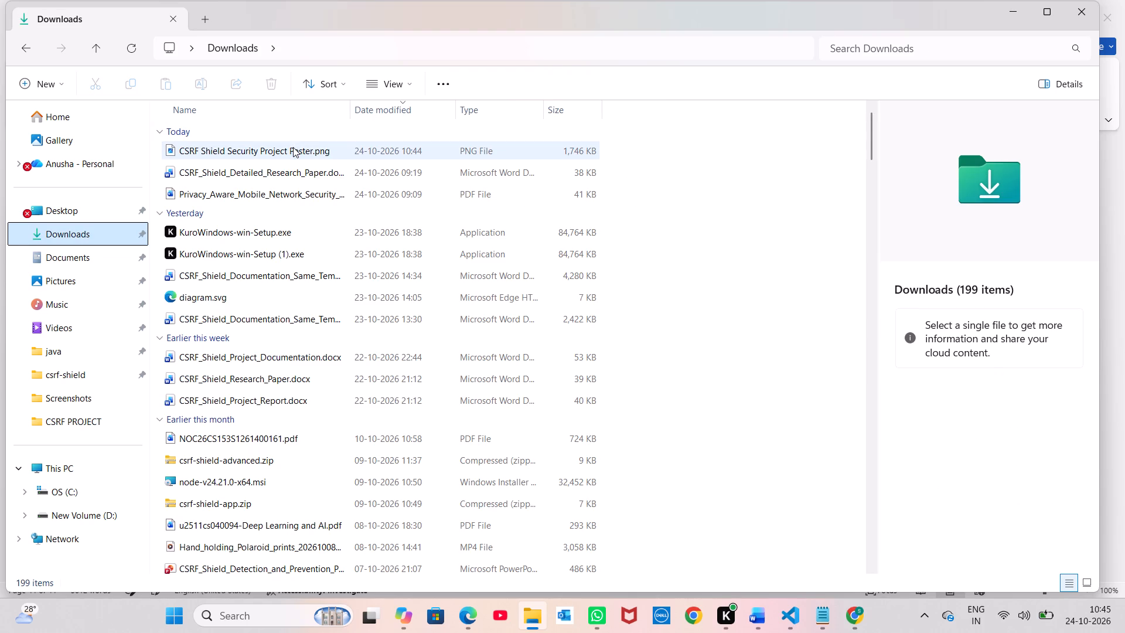
pyautogui.click(293, 147)
pyautogui.tripleClick(293, 147)
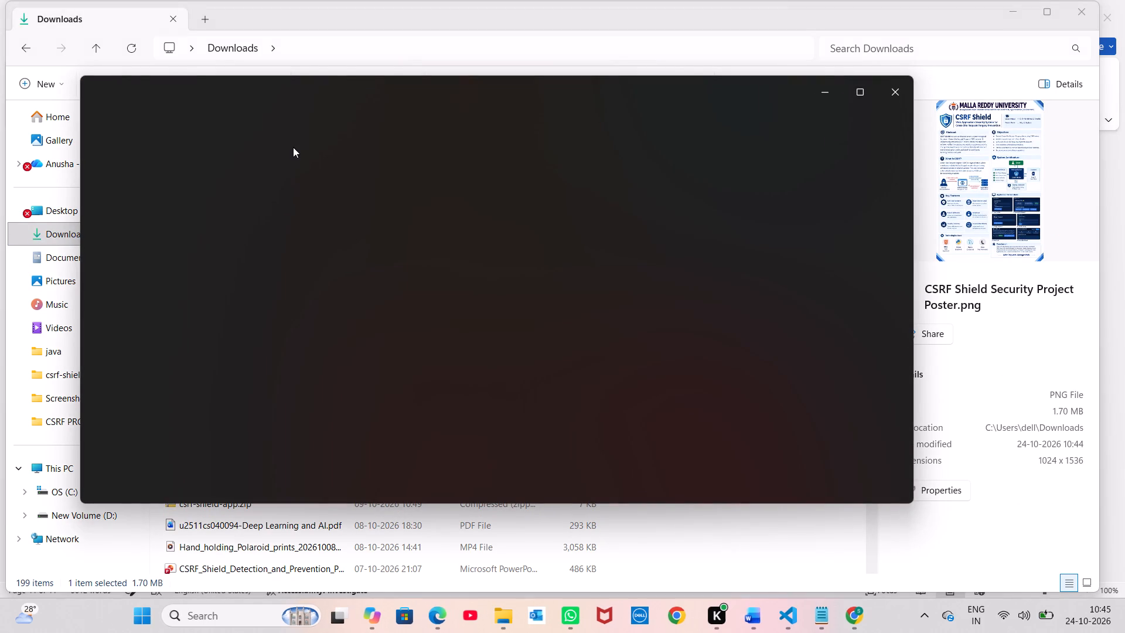
pyautogui.rightClick(523, 261)
pyautogui.rightClick(549, 243)
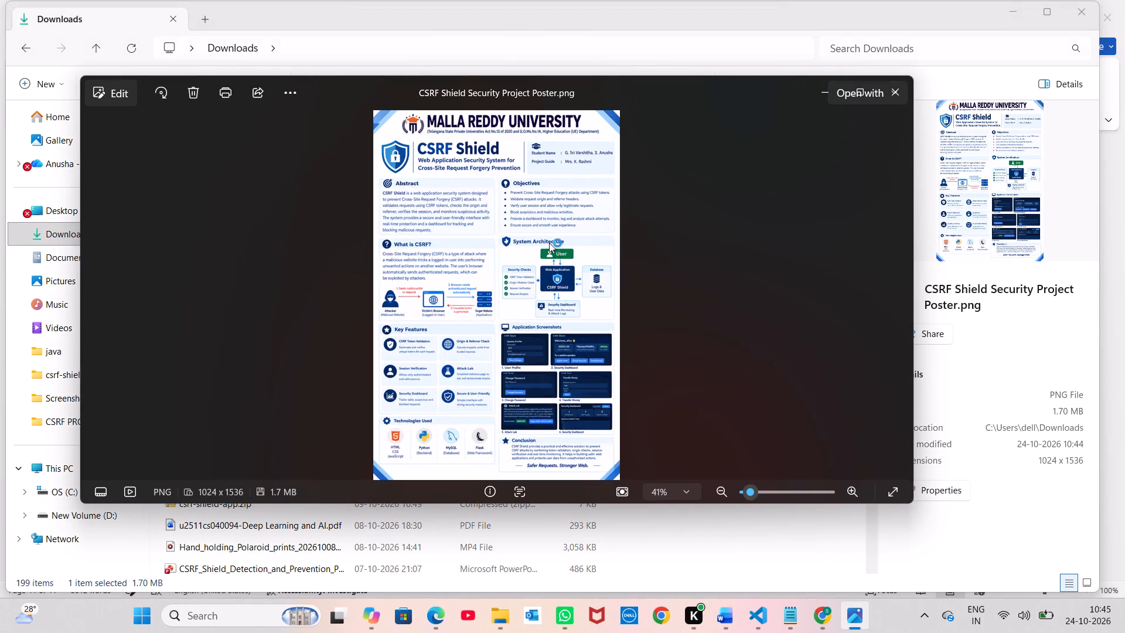
pyautogui.rightClick(471, 226)
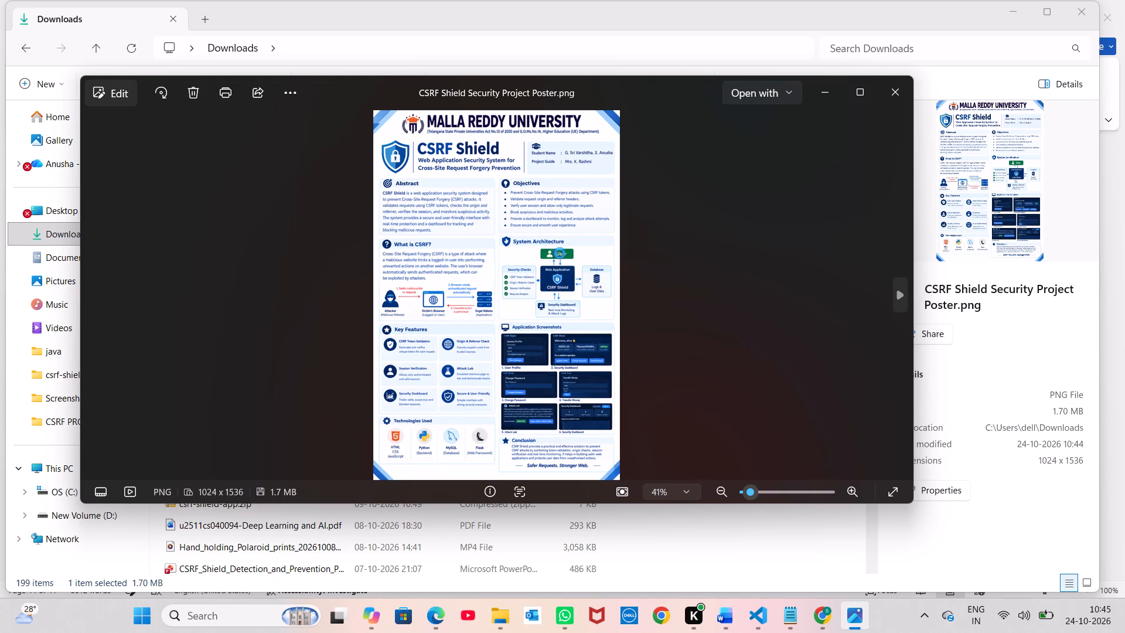
pyautogui.click(492, 240)
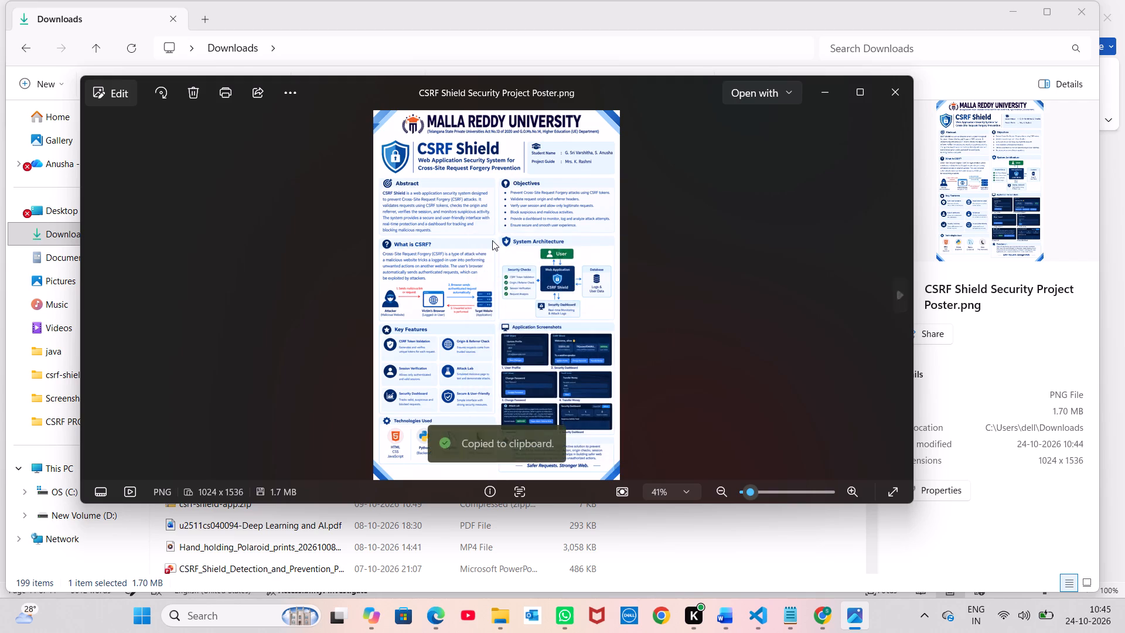
pyautogui.doubleClick(822, 90)
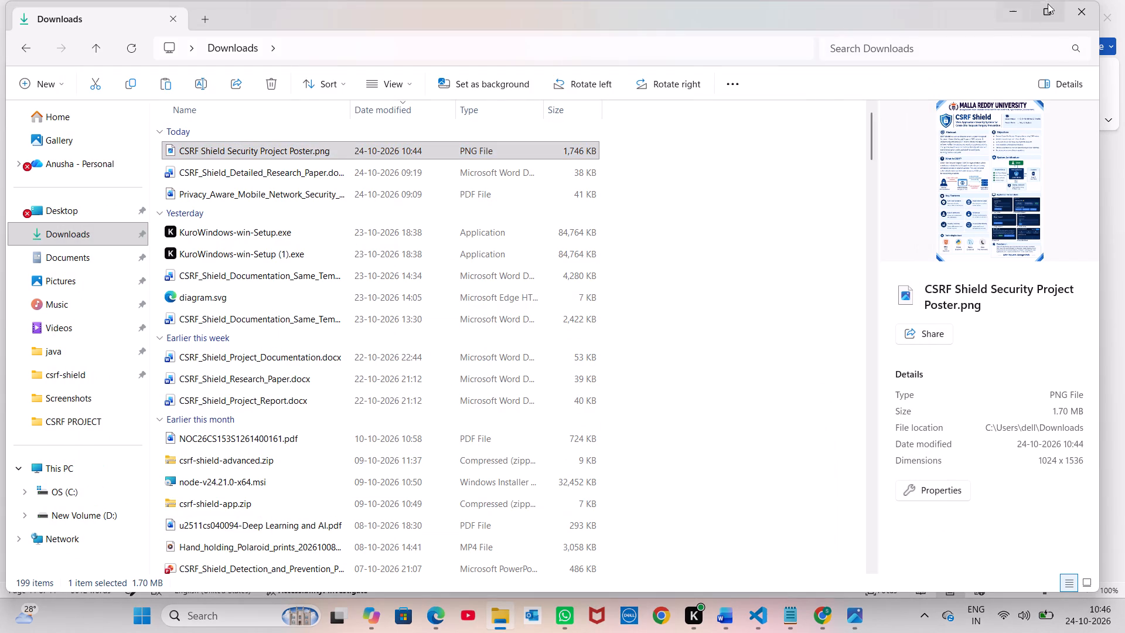
# Return to the Word document and paste the copied poster beneath the POSTER PRESENTATION heading.
pyautogui.click(1010, 6)
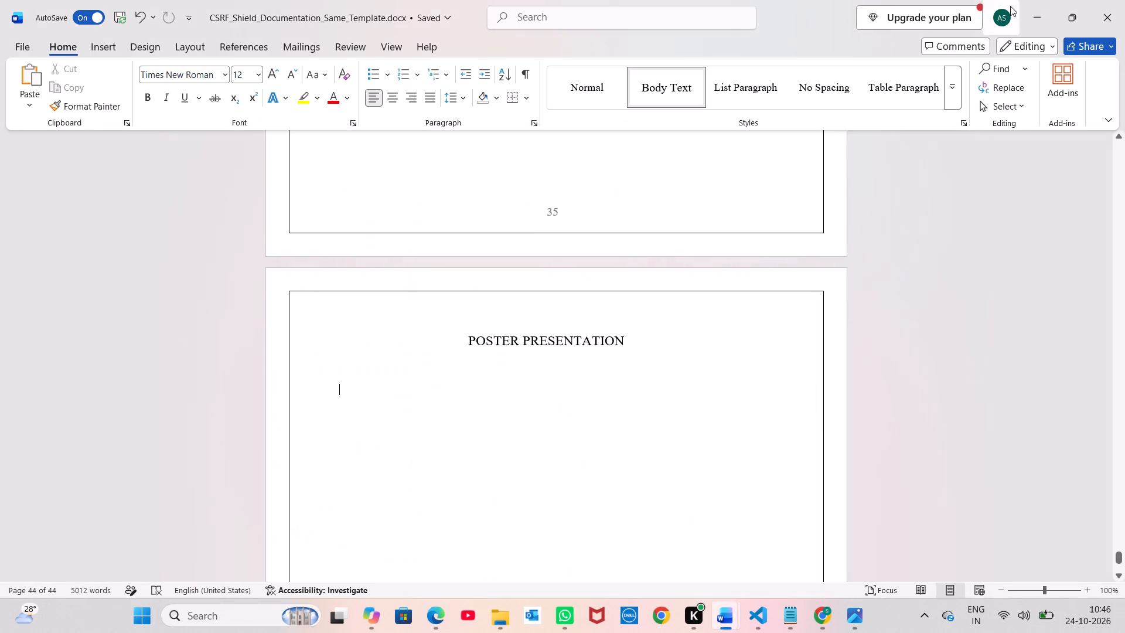
pyautogui.hotkey('ctrl', 'v')
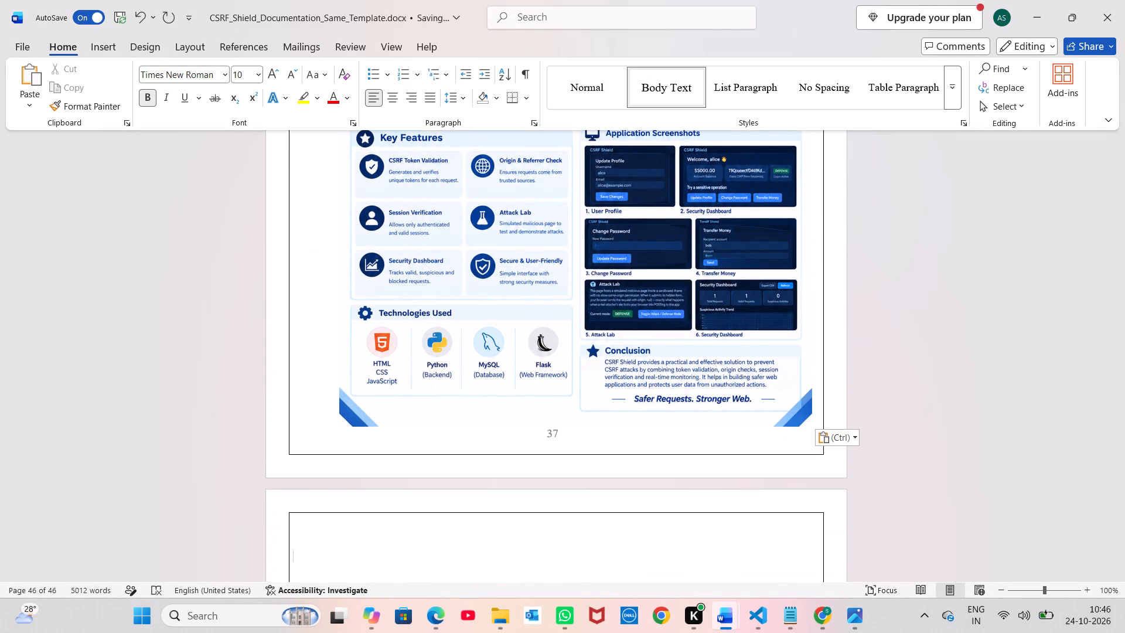
# Shrink the pasted poster proportionally from its corner so it fits on the same page as the POSTER PRESENTATION heading.
pyautogui.scroll(3, 680, 339)
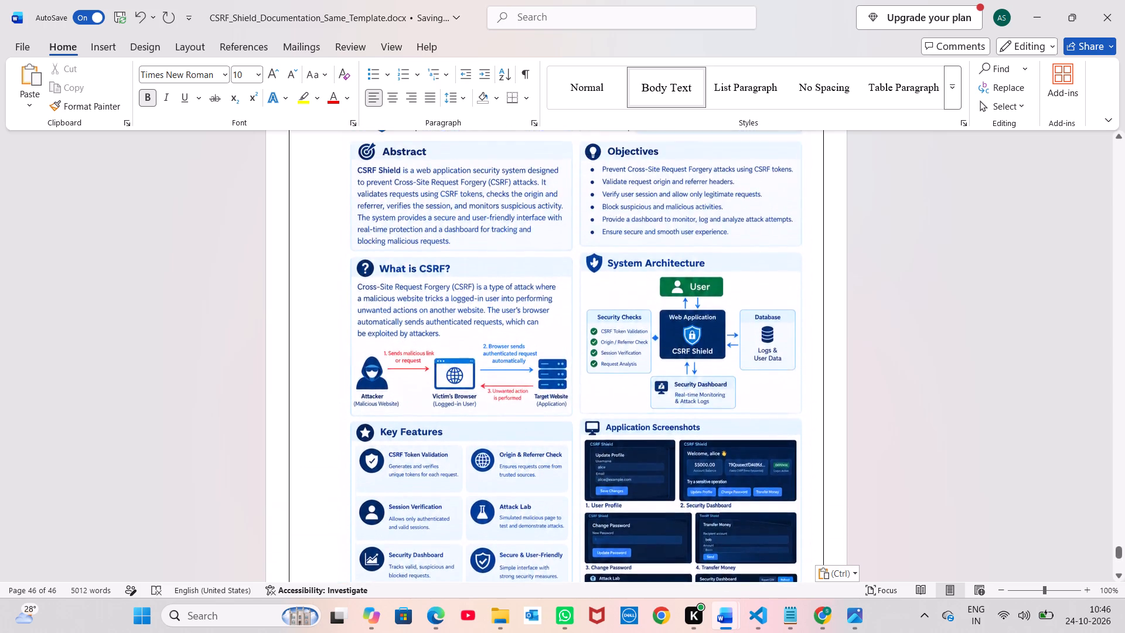
pyautogui.scroll(4, 680, 339)
pyautogui.scroll(-1, 680, 339)
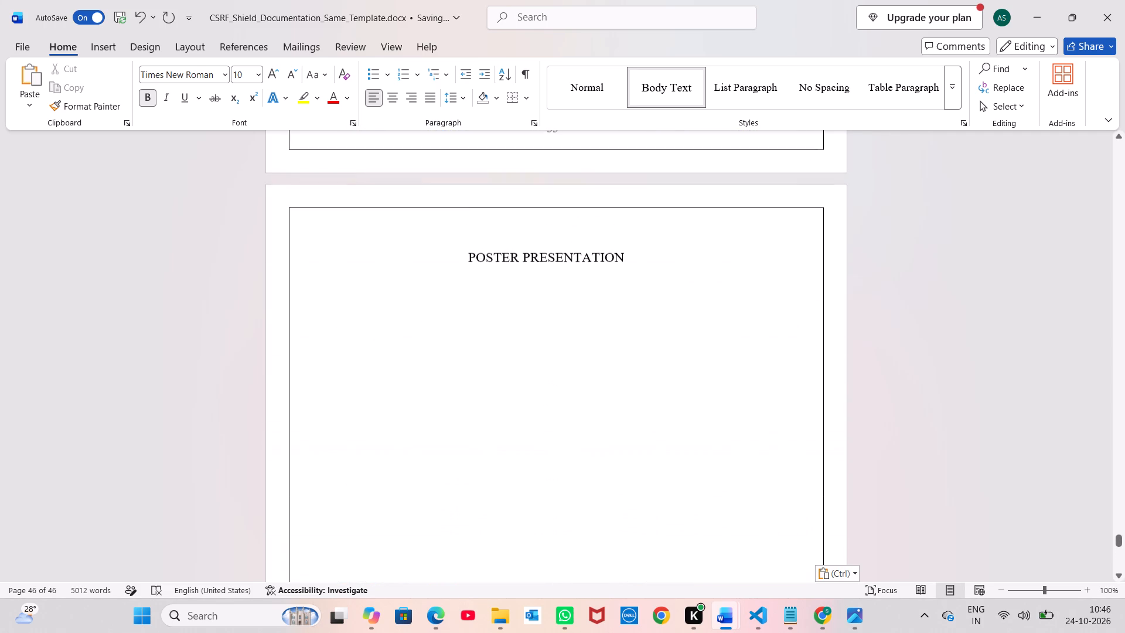
pyautogui.scroll(-1, 680, 339)
pyautogui.scroll(-1, 605, 367)
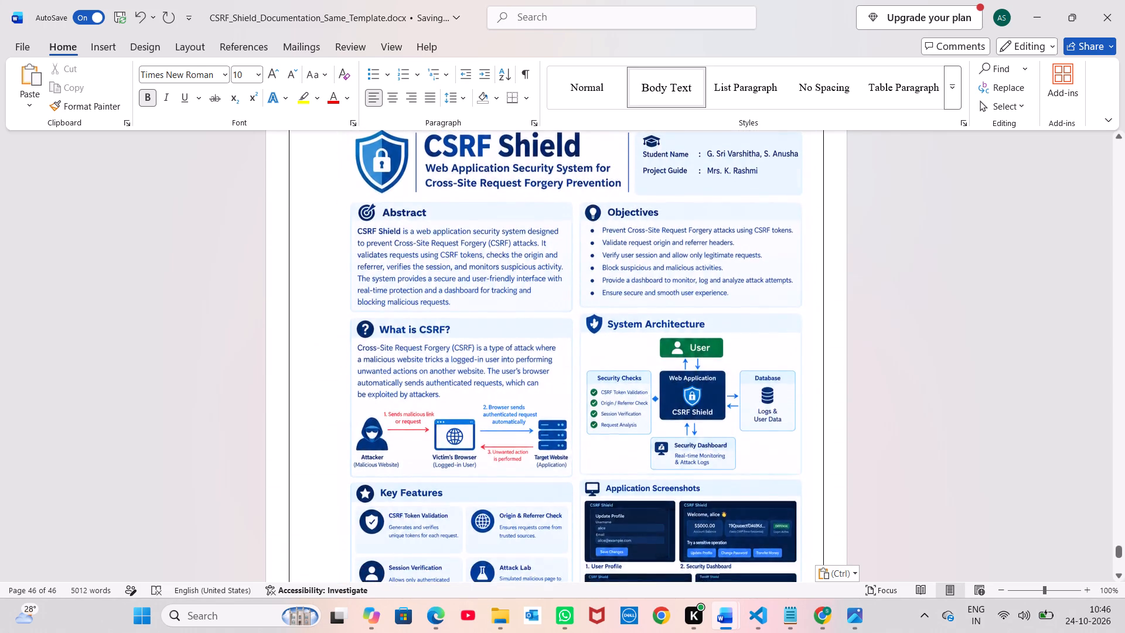
pyautogui.scroll(-1, 605, 367)
pyautogui.click(677, 353)
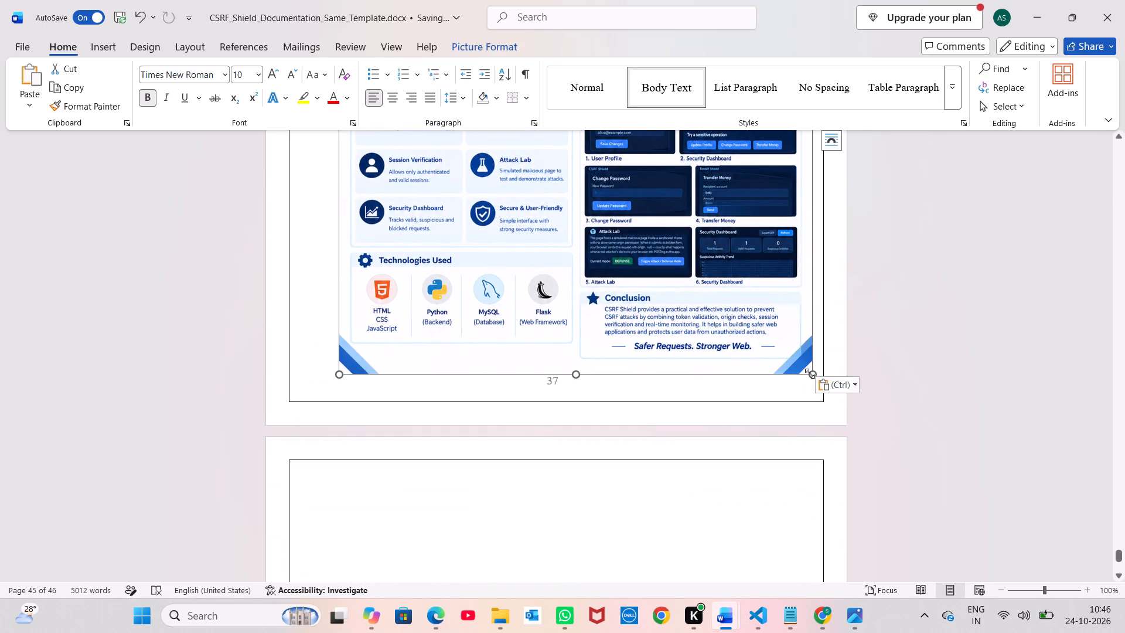
pyautogui.moveTo(810, 373); pyautogui.dragTo(712, 297)
pyautogui.click(712, 297)
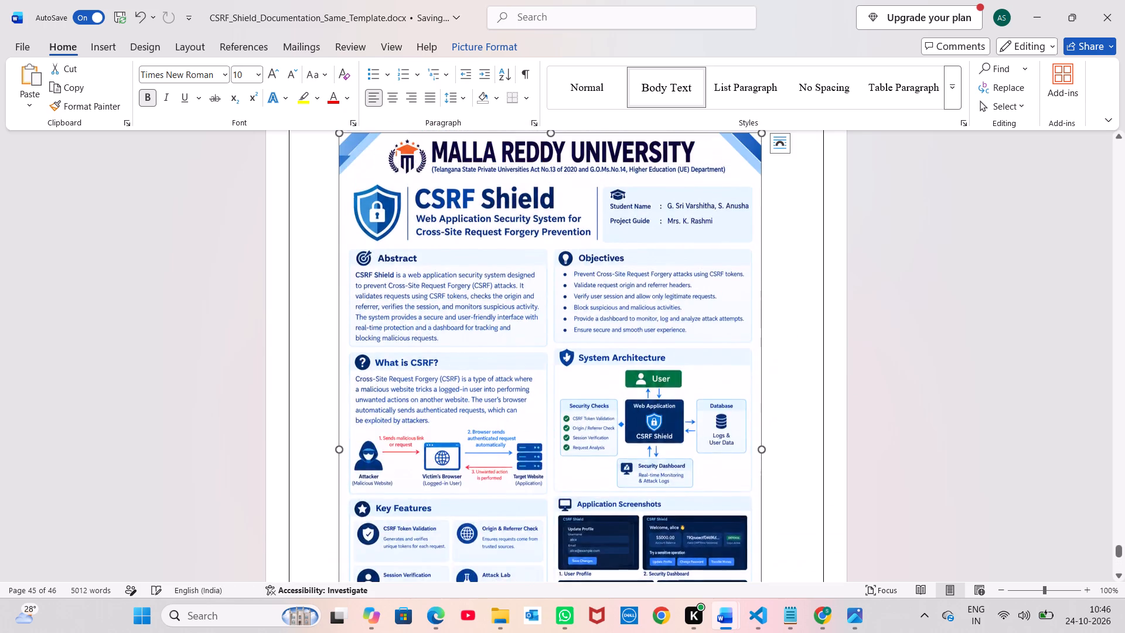
pyautogui.scroll(5, 712, 297)
pyautogui.scroll(-5, 712, 297)
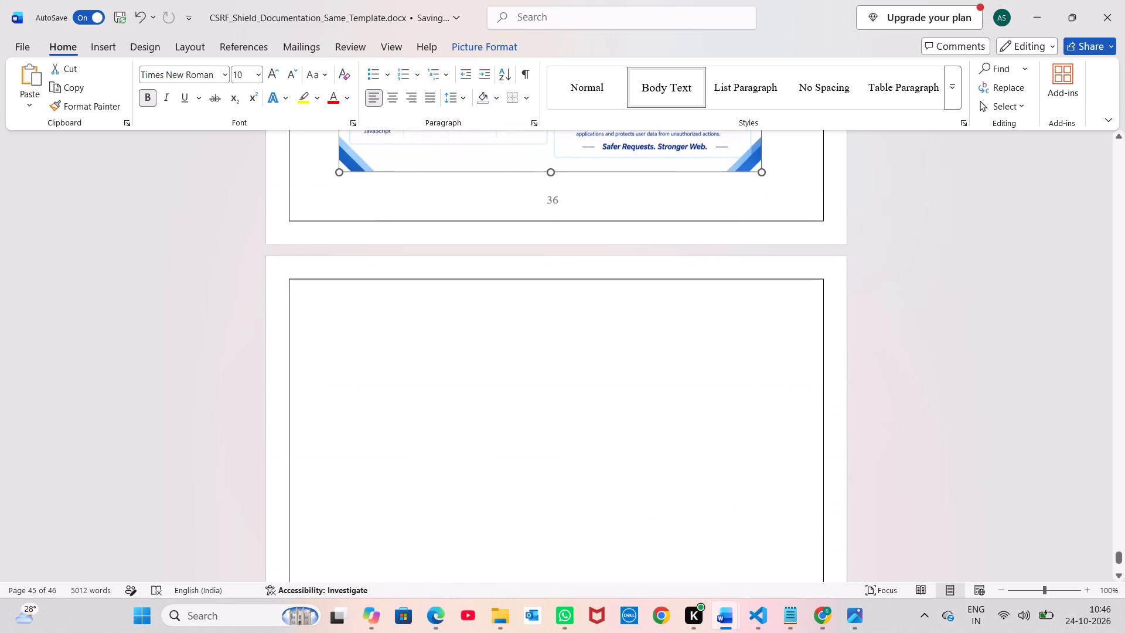
# Delete the empty paragraphs after the poster to remove the trailing blank page.
pyautogui.click(652, 354)
pyautogui.press('BackSpace')
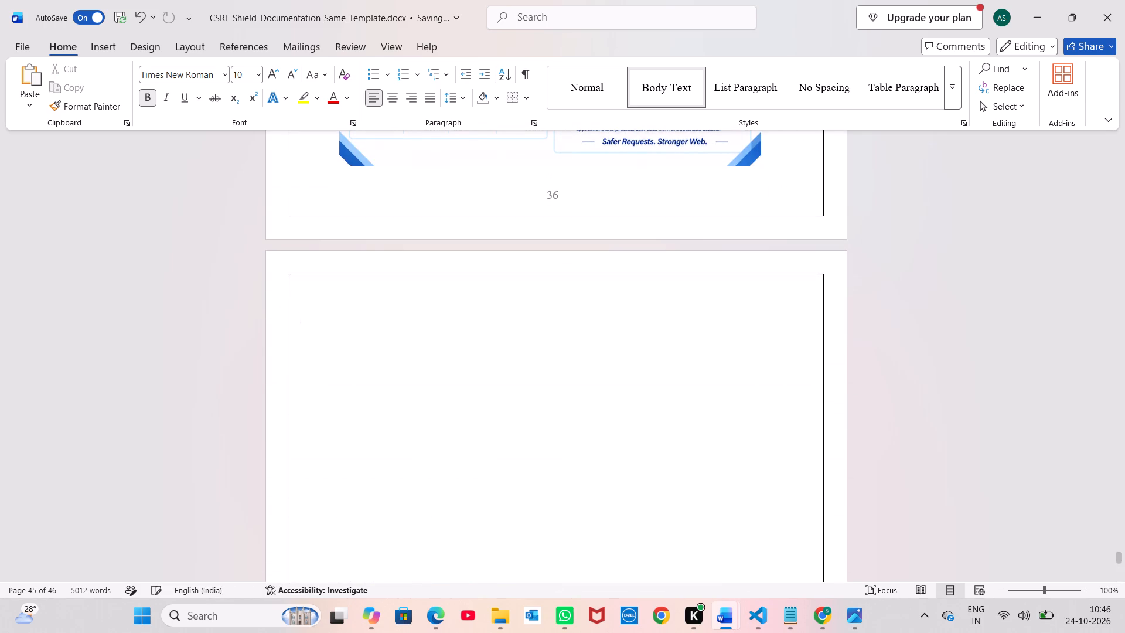
pyautogui.press('BackSpace')
pyautogui.press('BackSpace')
pyautogui.press('BackSpace')
pyautogui.press('BackSpace')
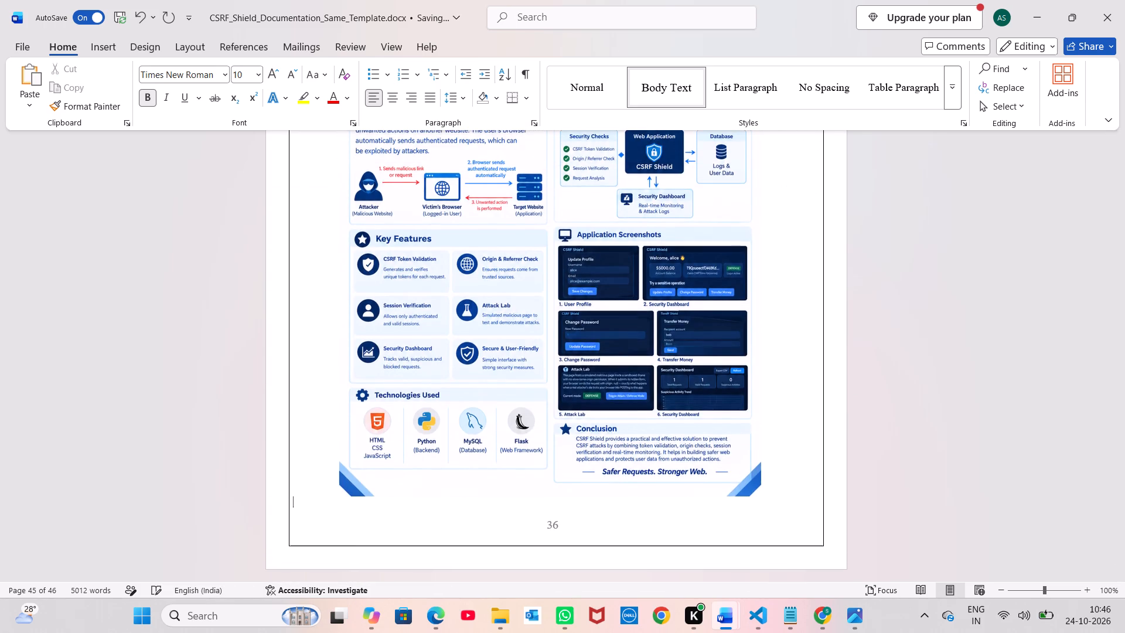
# Review the poster page's layout and the report's cover page.
pyautogui.scroll(2, 652, 354)
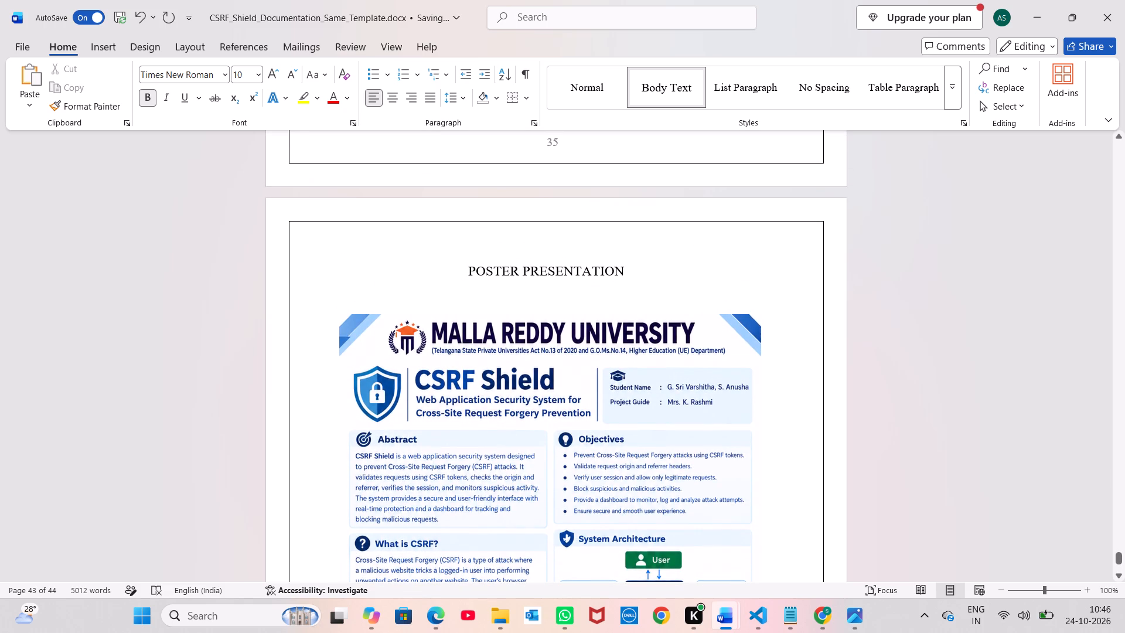
pyautogui.click(548, 308)
pyautogui.scroll(-2, 548, 322)
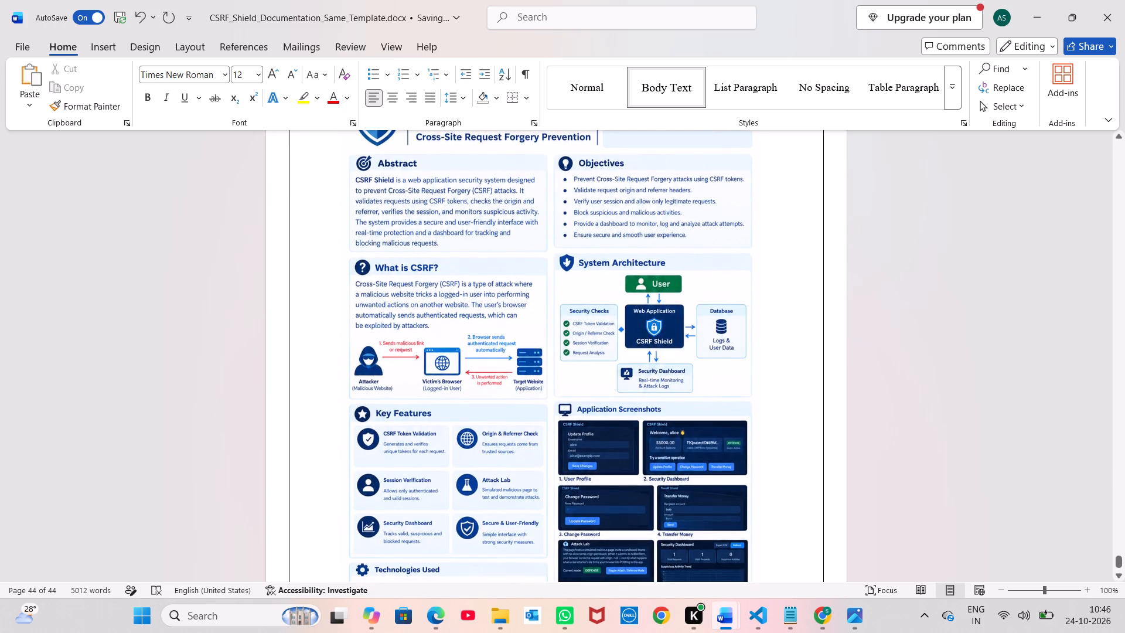
pyautogui.scroll(-1, 548, 322)
pyautogui.scroll(12, 548, 322)
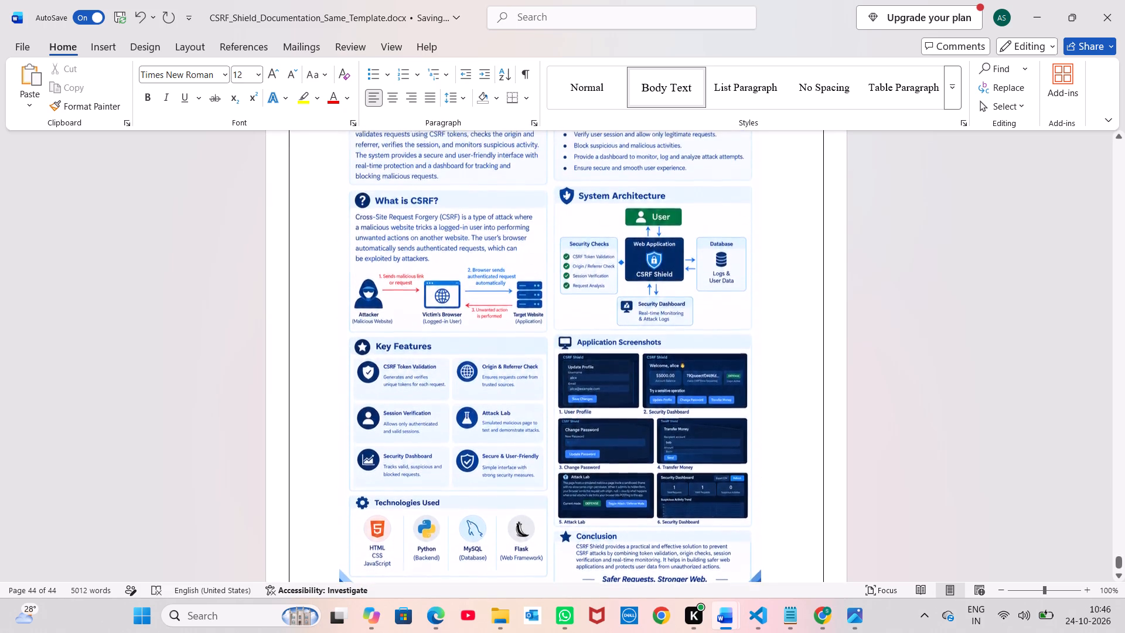
pyautogui.scroll(20, 548, 322)
pyautogui.scroll(14, 548, 322)
pyautogui.scroll(10, 548, 322)
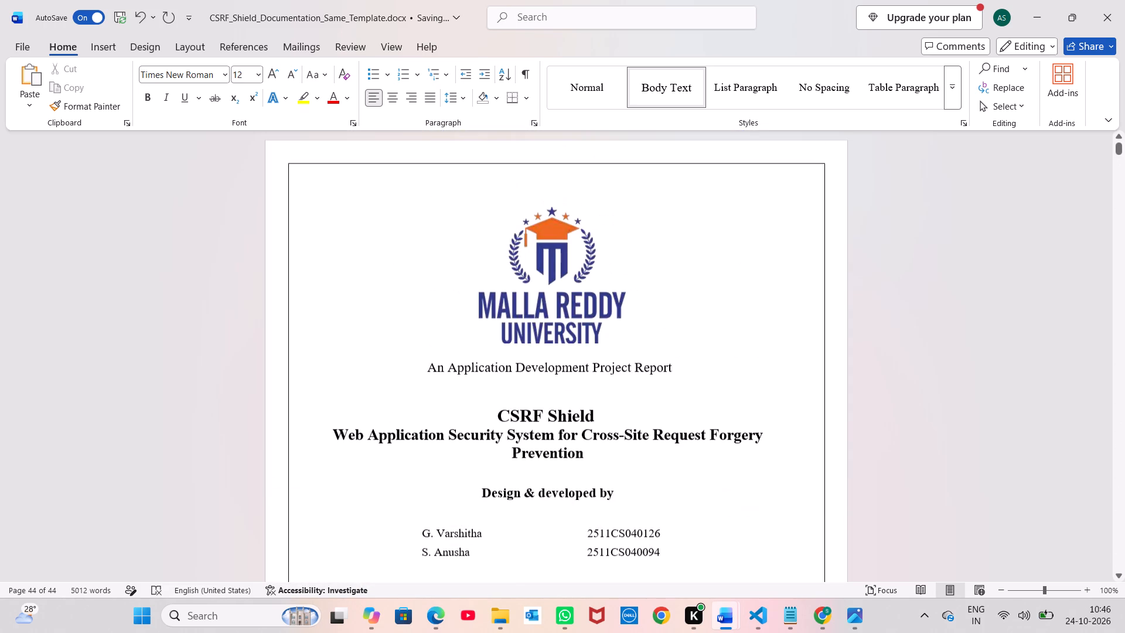
pyautogui.keyDown('ctrl'); pyautogui.scroll(-14, 548, 322); pyautogui.keyUp('ctrl')
pyautogui.scroll(-7, 548, 322)
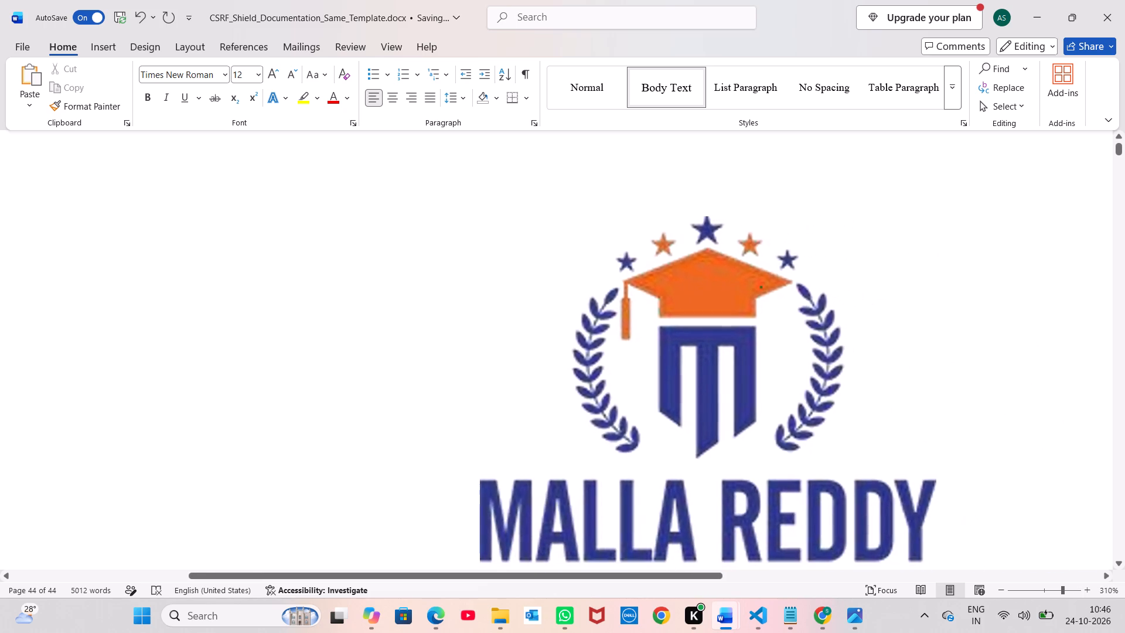
pyautogui.keyDown('ctrl'); pyautogui.scroll(-6, 548, 322); pyautogui.keyUp('ctrl')
pyautogui.keyDown('ctrl'); pyautogui.scroll(2, 548, 322); pyautogui.keyUp('ctrl')
pyautogui.keyDown('ctrl'); pyautogui.scroll(-11, 548, 322); pyautogui.keyUp('ctrl')
pyautogui.keyDown('ctrl'); pyautogui.scroll(-12, 548, 322); pyautogui.keyUp('ctrl')
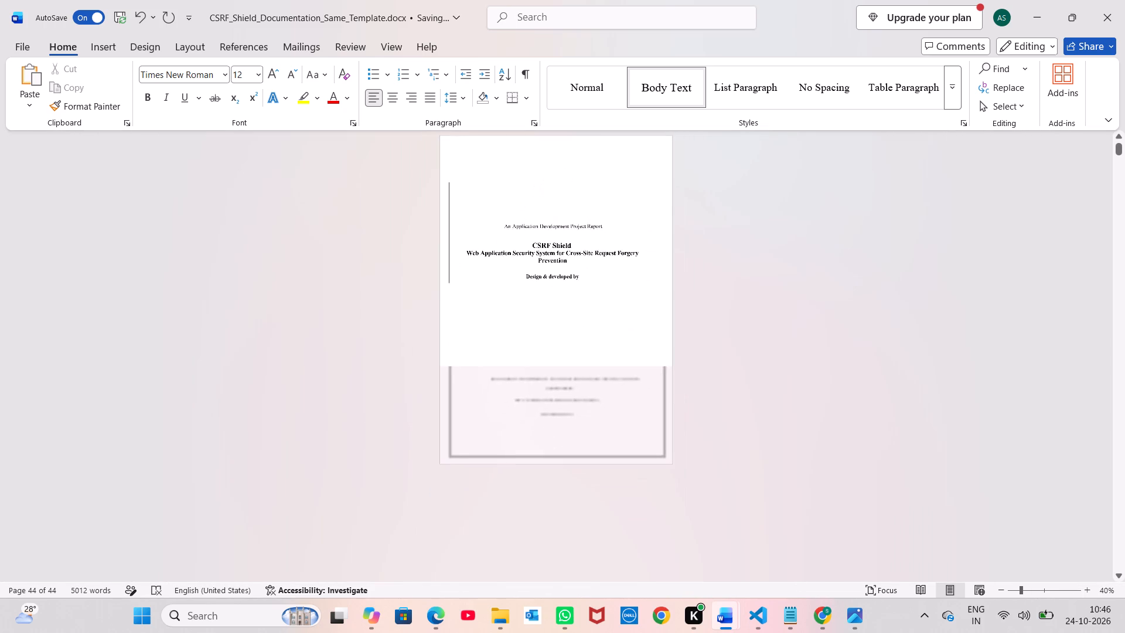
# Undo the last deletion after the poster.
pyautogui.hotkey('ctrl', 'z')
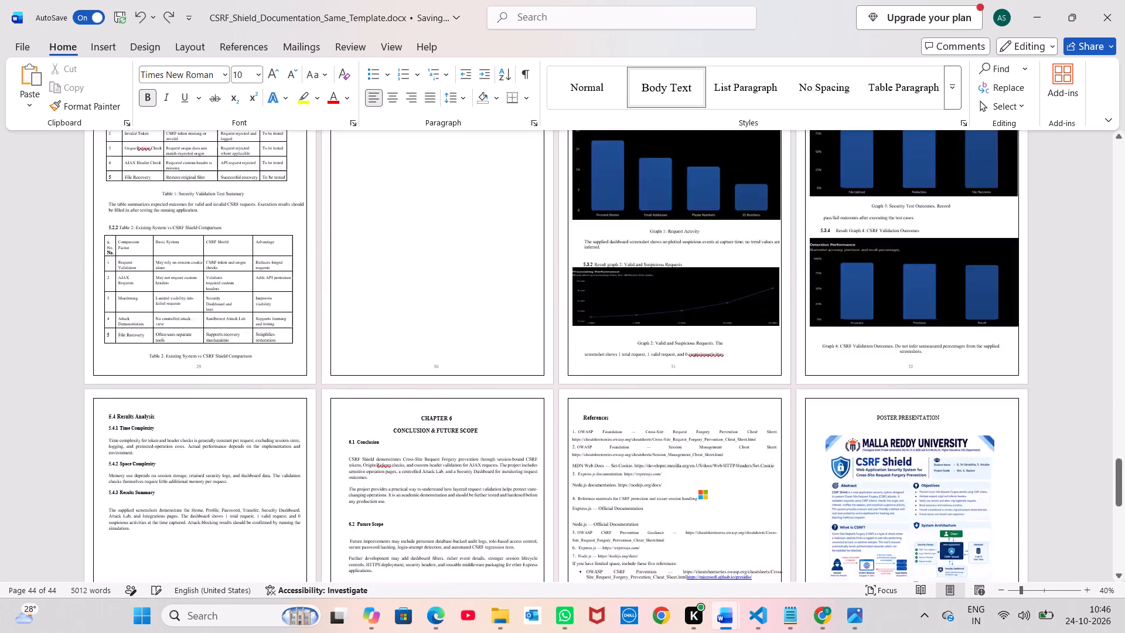
# Delete the blank page that follows the poster page.
pyautogui.keyDown('ctrl'); pyautogui.scroll(8, 548, 322); pyautogui.keyUp('ctrl')
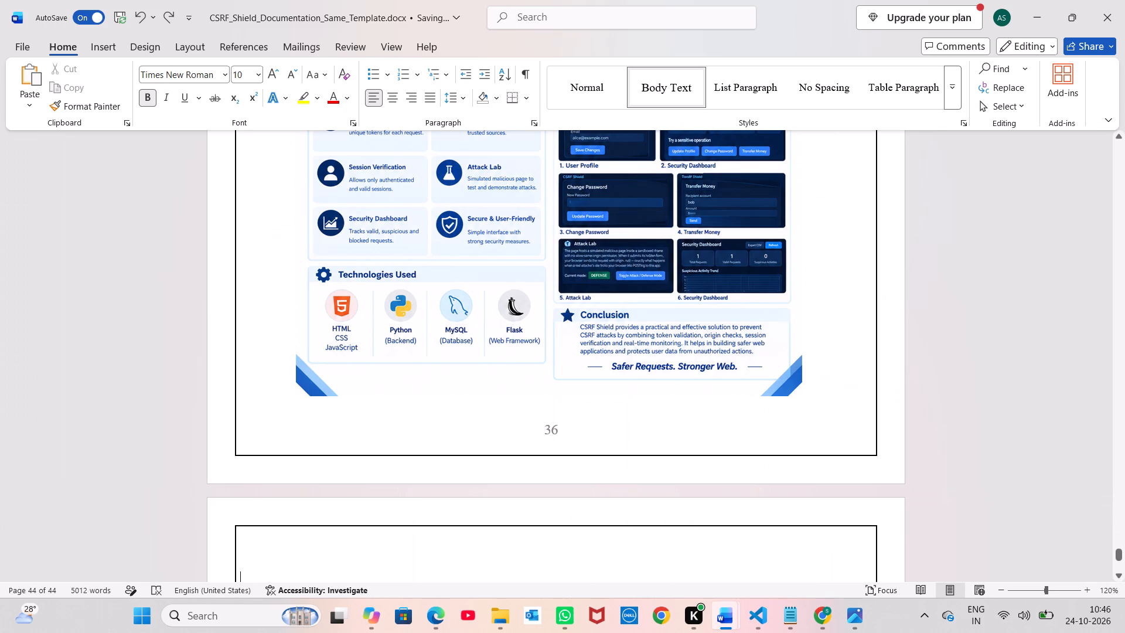
pyautogui.scroll(1, 548, 322)
pyautogui.scroll(-1, 548, 322)
pyautogui.scroll(1, 548, 322)
pyautogui.scroll(-1, 548, 322)
pyautogui.scroll(2, 548, 322)
pyautogui.scroll(-4, 548, 322)
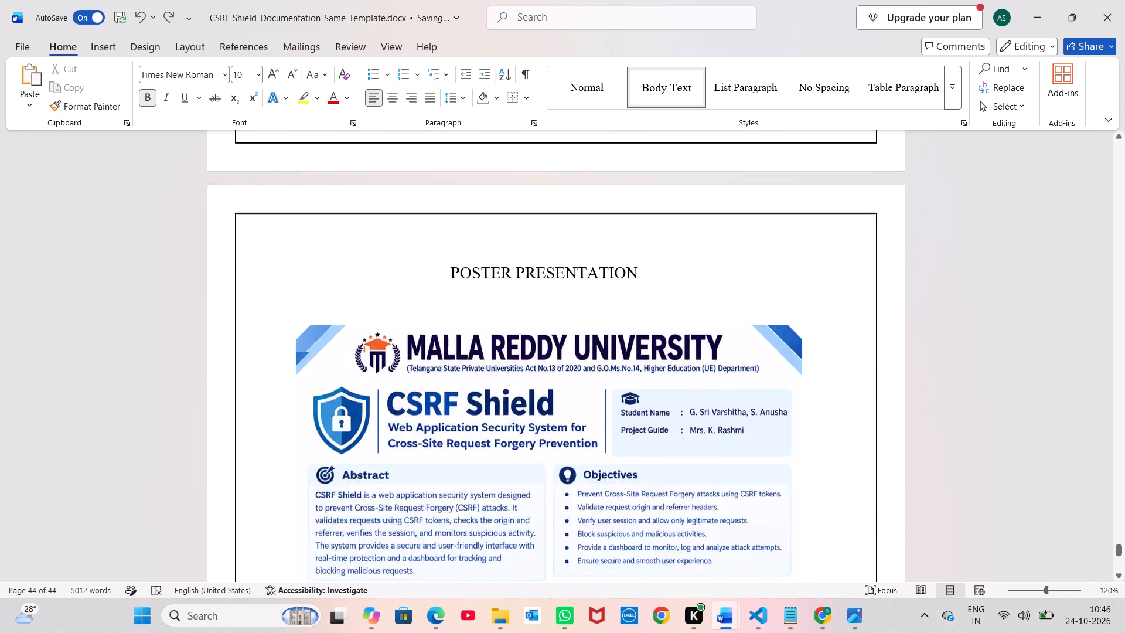
pyautogui.scroll(-8, 548, 322)
pyautogui.click(425, 283)
pyautogui.press('BackSpace')
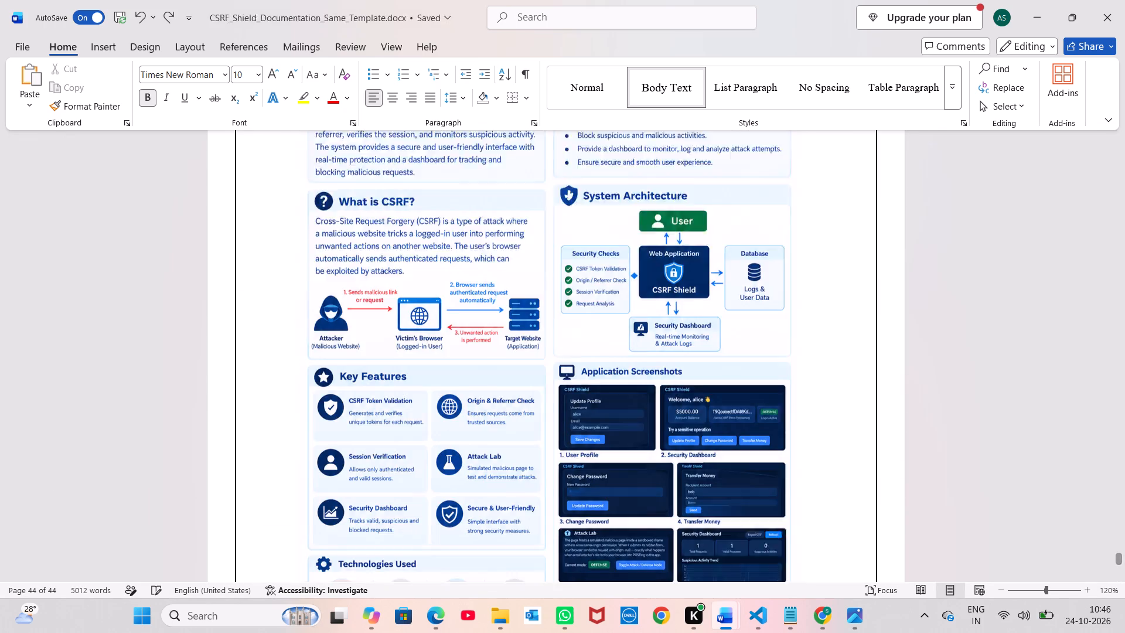
pyautogui.press('BackSpace')
# Check the POSTER PRESENTATION page and save the document.
pyautogui.scroll(-1, 425, 283)
pyautogui.scroll(3, 425, 283)
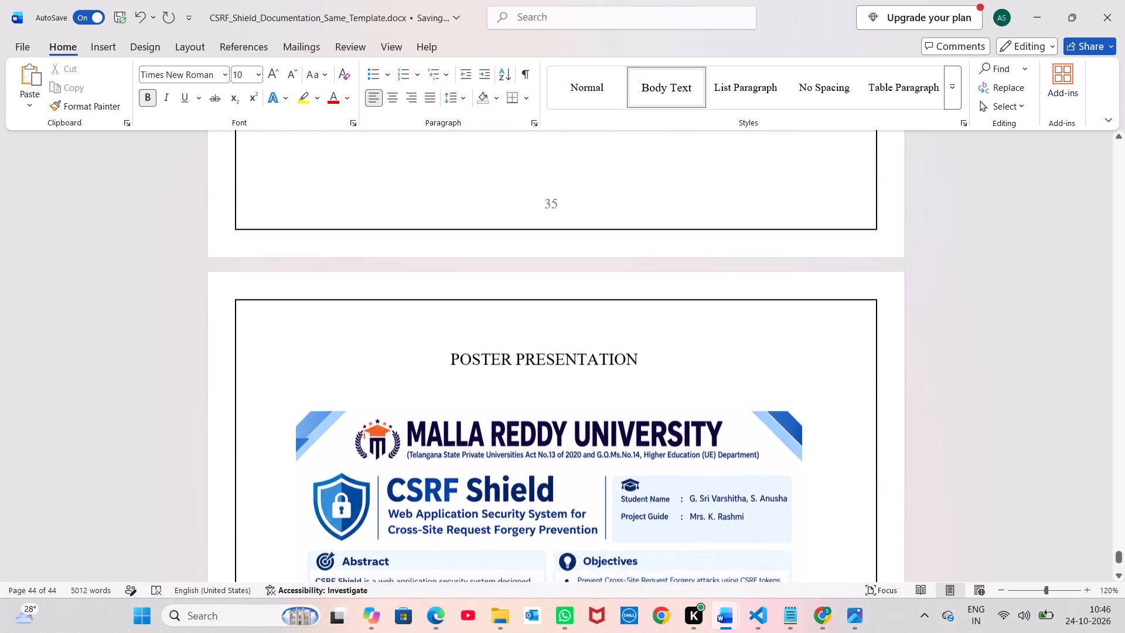
pyautogui.scroll(2, 425, 283)
pyautogui.hotkey('ctrl', 's')
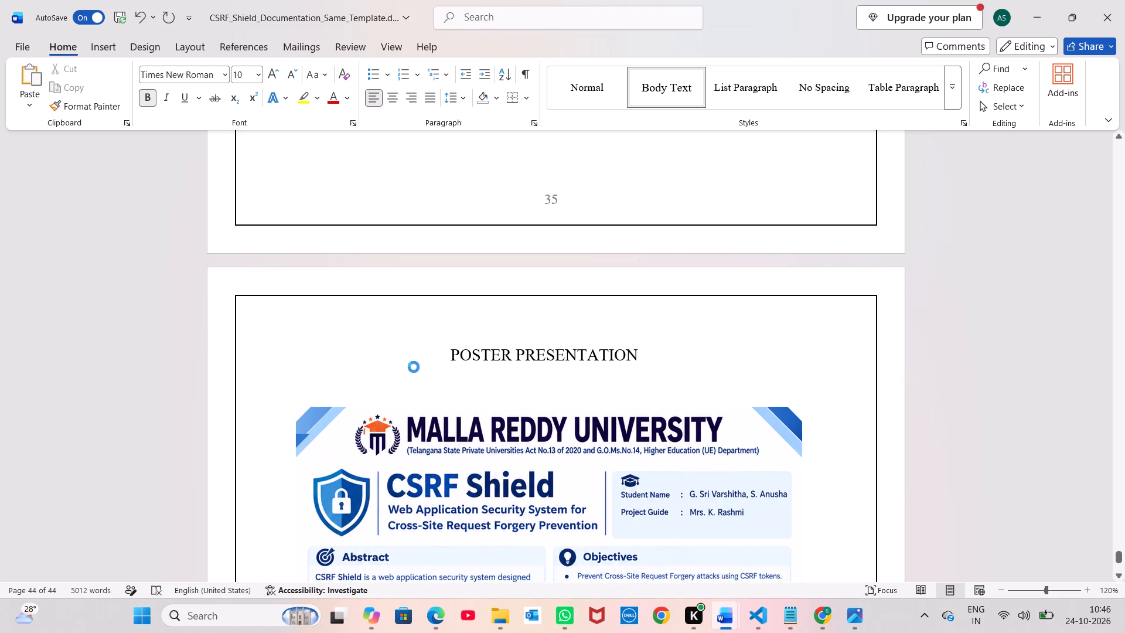
# Save the CSRF Shield report.
pyautogui.hotkey('ctrl', 's')
pyautogui.hotkey('ctrl', 's')
pyautogui.hotkey('ctrl', 's')
pyautogui.hotkey('ctrl', 's')
pyautogui.hotkey('ctrl', 's')
pyautogui.hotkey('ctrl', 's')
pyautogui.hotkey('ctrl', 's')
pyautogui.hotkey('ctrl', 's')
pyautogui.hotkey('ctrl', 's')
pyautogui.hotkey('ctrl', 's')
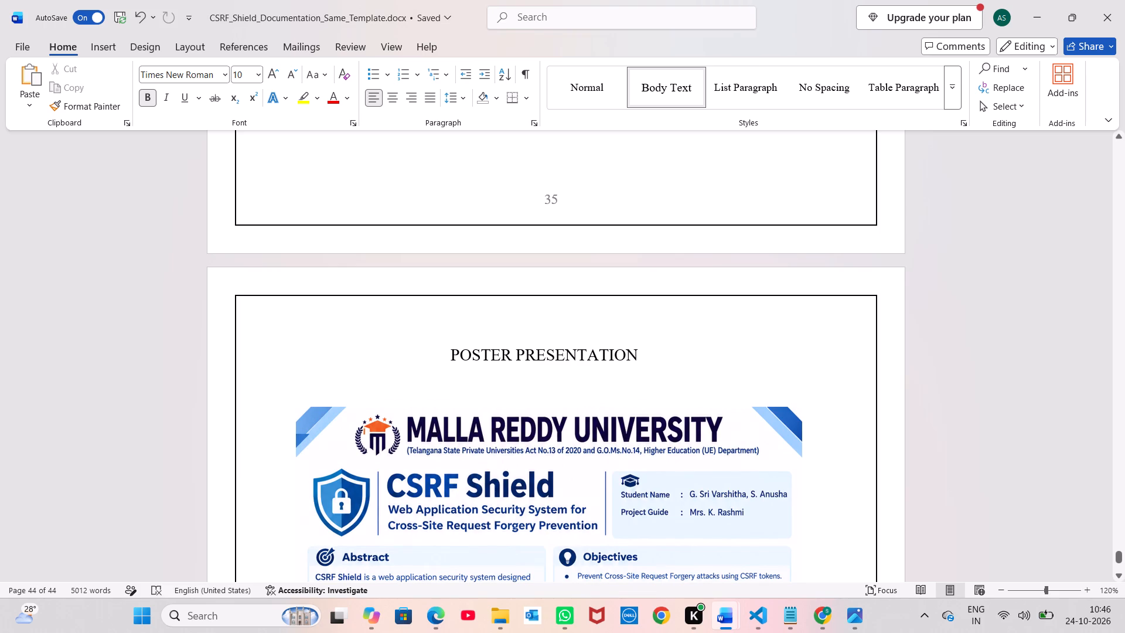
pyautogui.hotkey('ctrl', 's')
# Review the report's closing pages, from the Future Scope section through the References to the POSTER PRESENTATION page.
pyautogui.scroll(2, 414, 367)
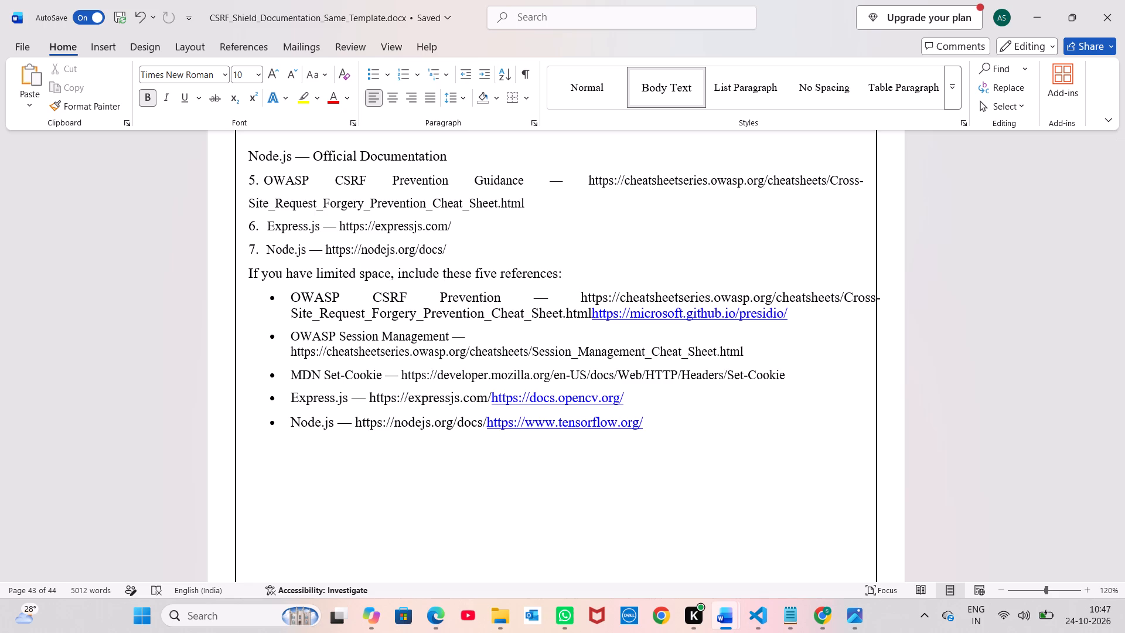
pyautogui.scroll(-3, 414, 367)
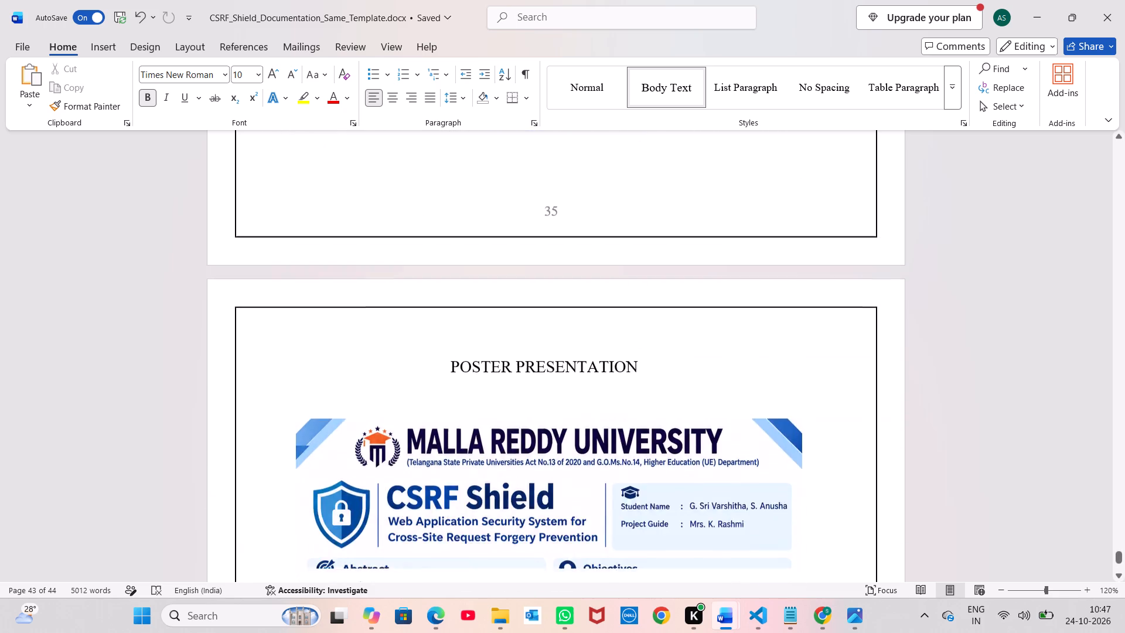
pyautogui.scroll(-5, 414, 367)
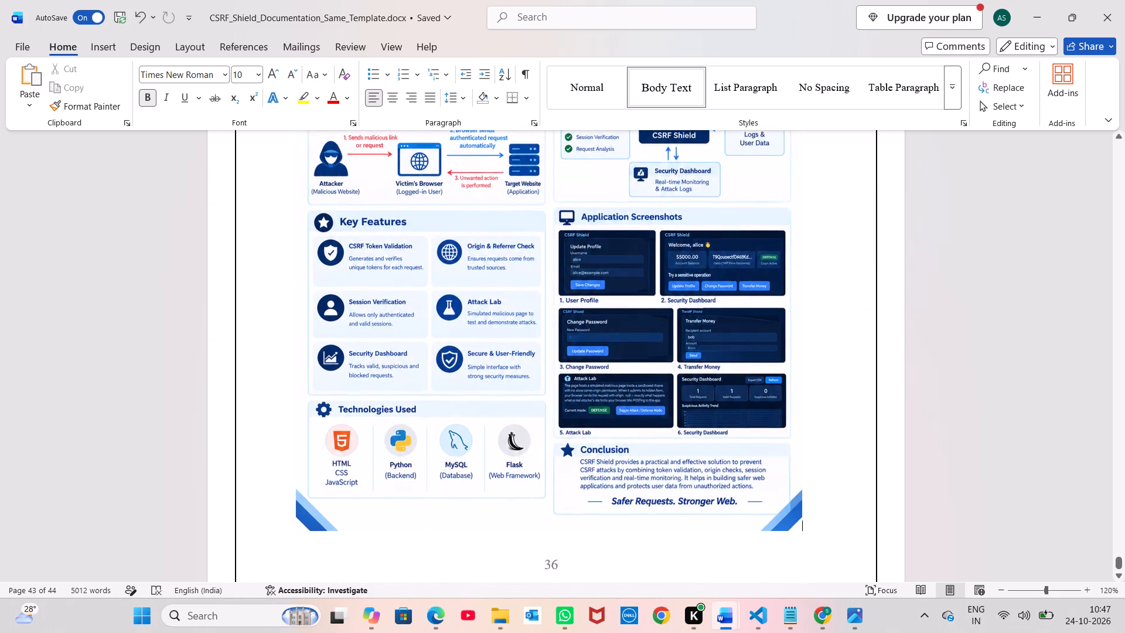
pyautogui.scroll(-1, 414, 367)
pyautogui.scroll(1, 472, 339)
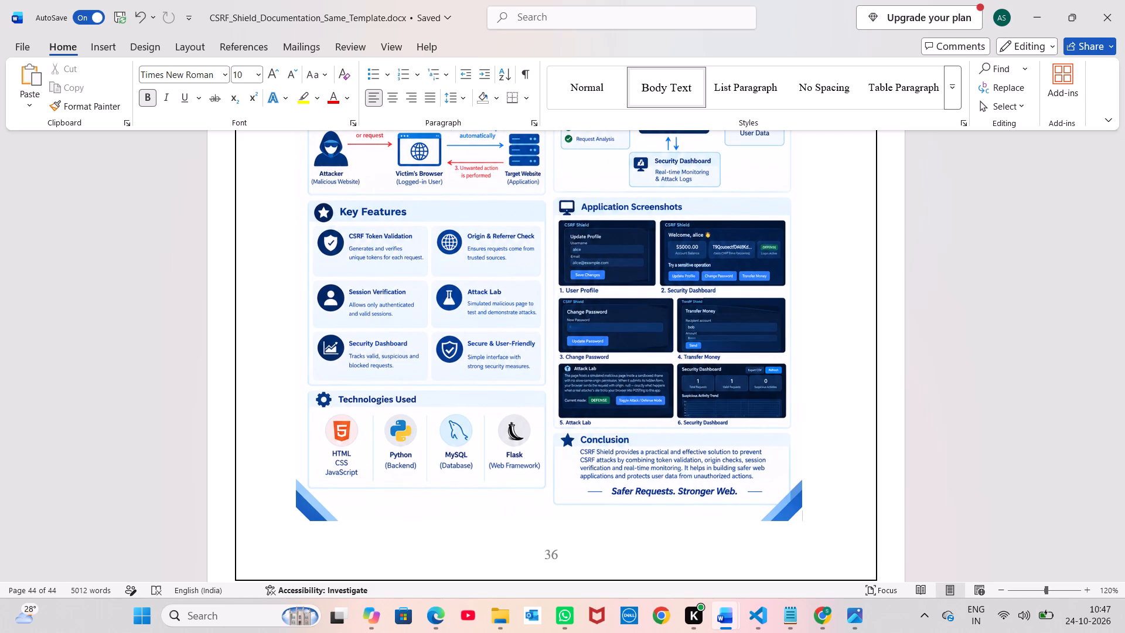
pyautogui.scroll(1, 472, 339)
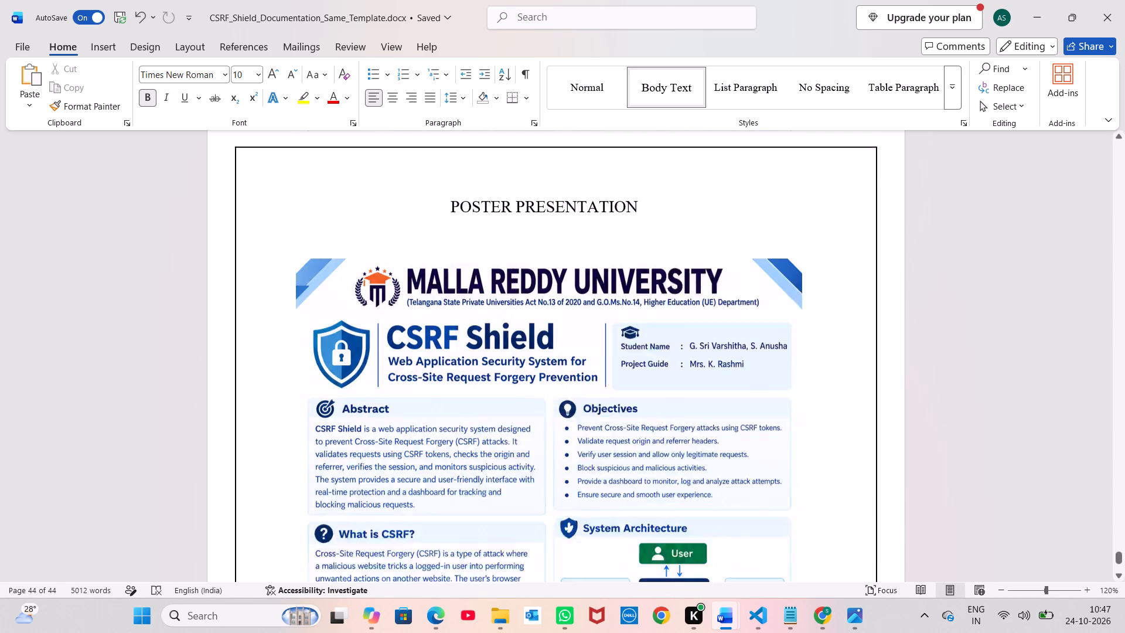
pyautogui.scroll(9, 472, 339)
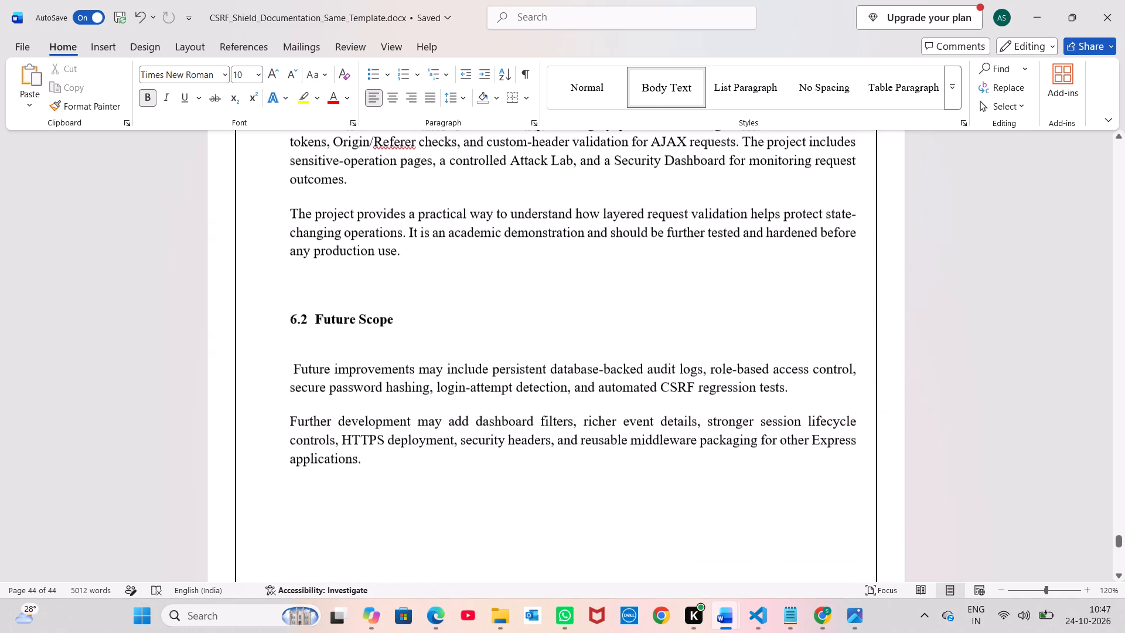
pyautogui.scroll(-4, 472, 339)
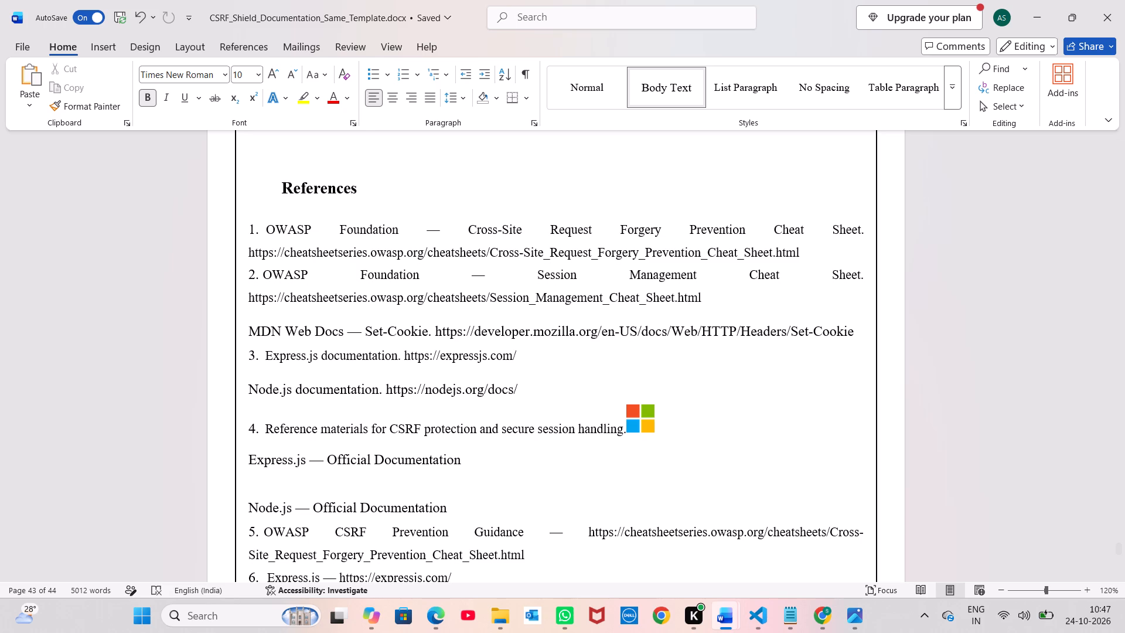
# Save the document again.
pyautogui.hotkey('ctrl', 's')
pyautogui.hotkey('ctrl', 's')
# Justify the "MDN Web Docs — Set-Cookie" paragraph on the References page.
pyautogui.scroll(1, 472, 339)
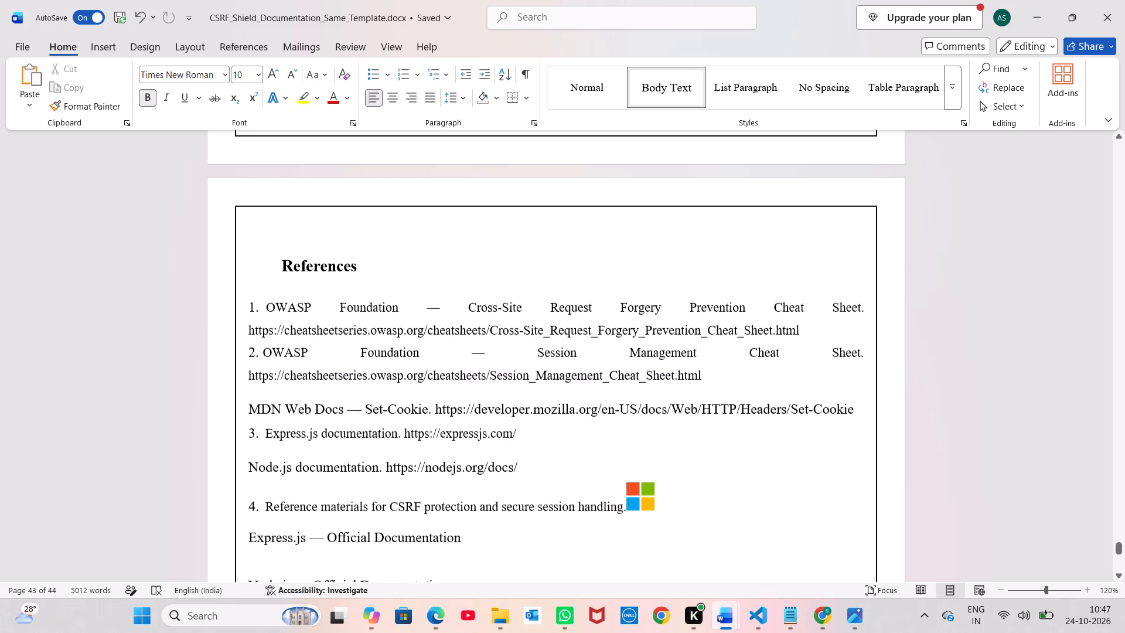
pyautogui.click(254, 305)
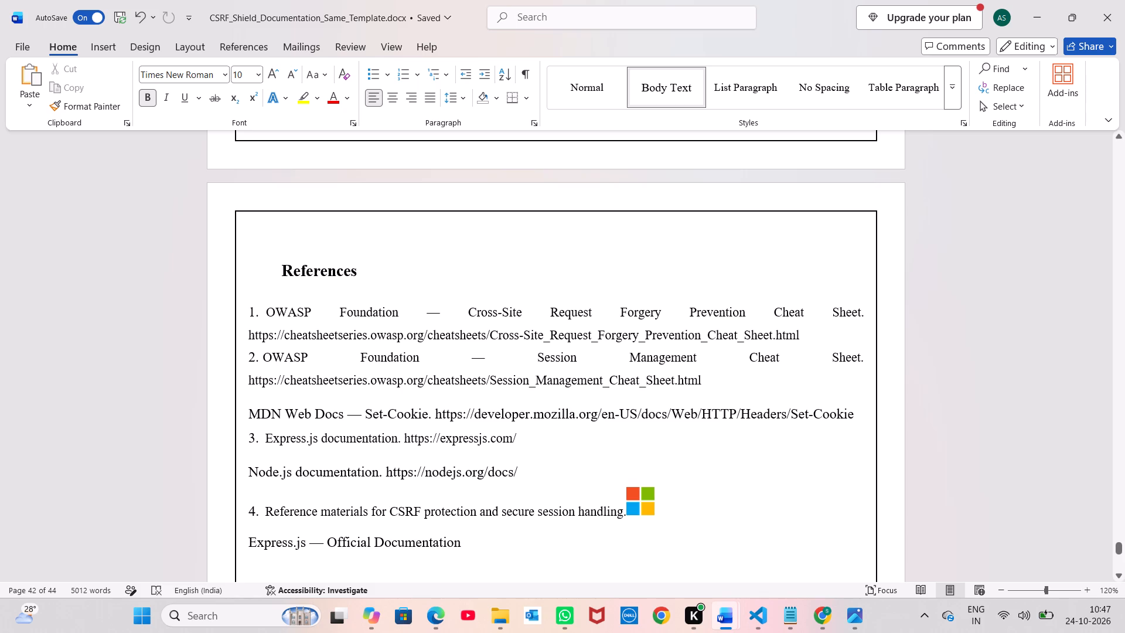
pyautogui.click(253, 298)
pyautogui.moveTo(253, 298); pyautogui.dragTo(352, 410)
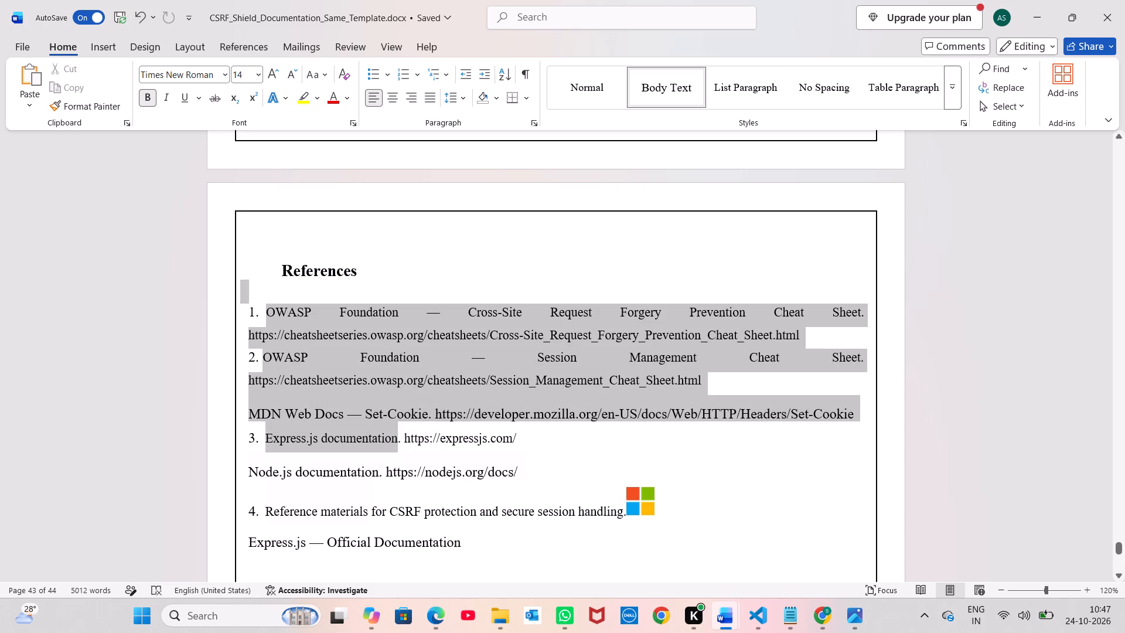
pyautogui.moveTo(352, 410); pyautogui.dragTo(352, 407)
pyautogui.click(352, 407)
pyautogui.hotkey('ctrl', 's')
pyautogui.scroll(8, 352, 407)
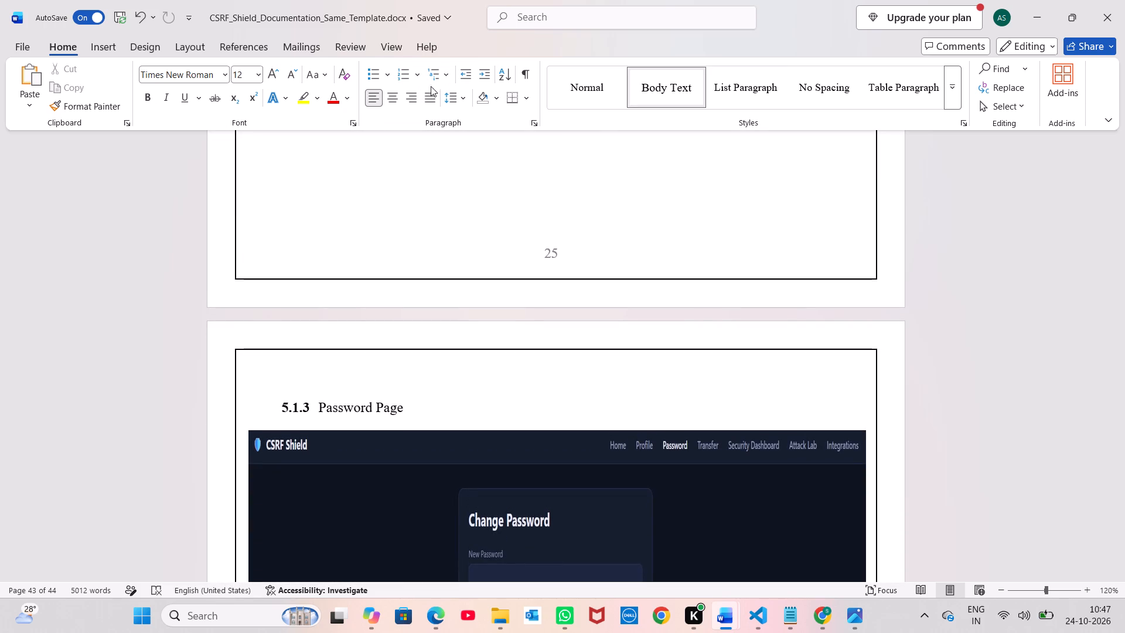
pyautogui.click(427, 94)
pyautogui.scroll(-1, 427, 94)
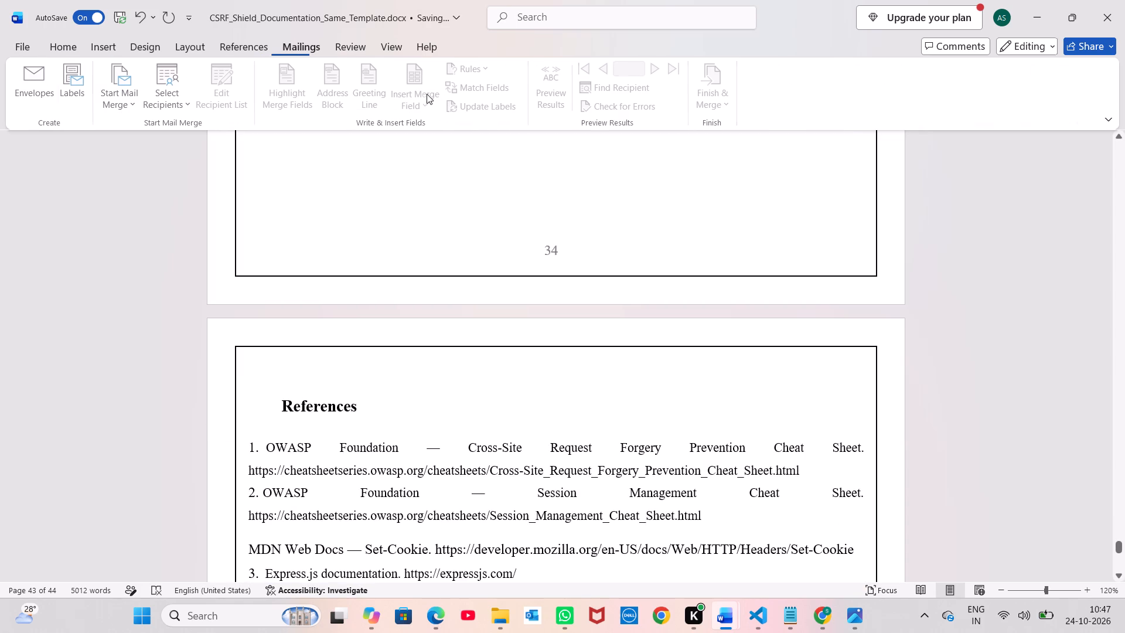
pyautogui.click(84, 49)
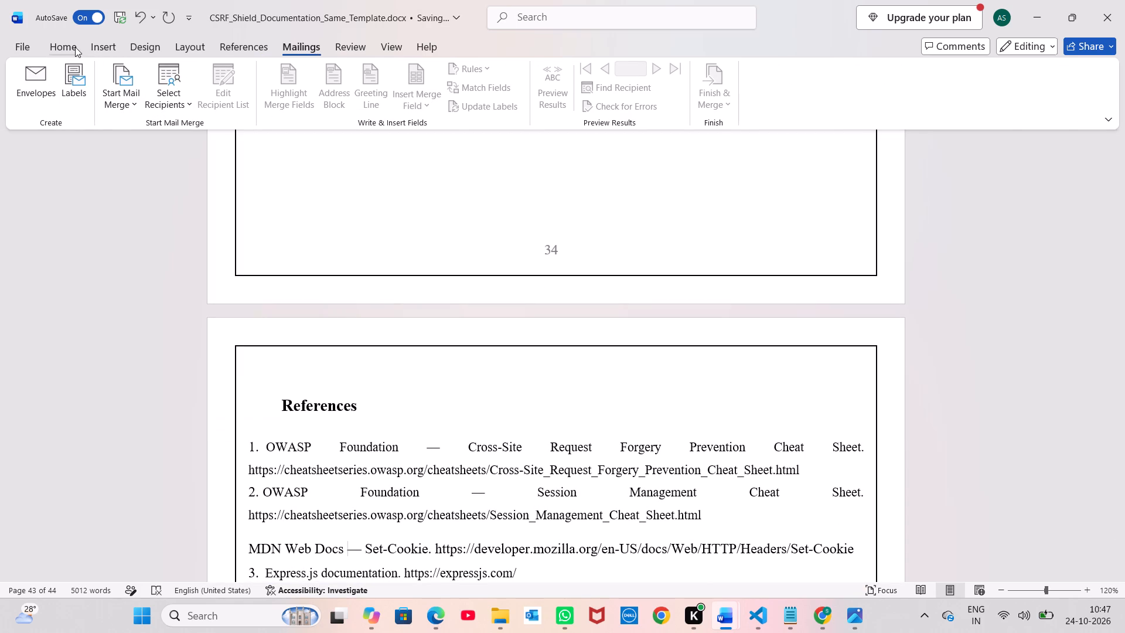
pyautogui.click(75, 47)
# Check the layout of the POSTER PRESENTATION page once more.
pyautogui.scroll(-11, 322, 224)
pyautogui.scroll(3, 322, 224)
pyautogui.keyDown('ctrl'); pyautogui.scroll(-1, 322, 224); pyautogui.keyUp('ctrl')
pyautogui.keyDown('ctrl'); pyautogui.scroll(16, 322, 224); pyautogui.keyUp('ctrl')
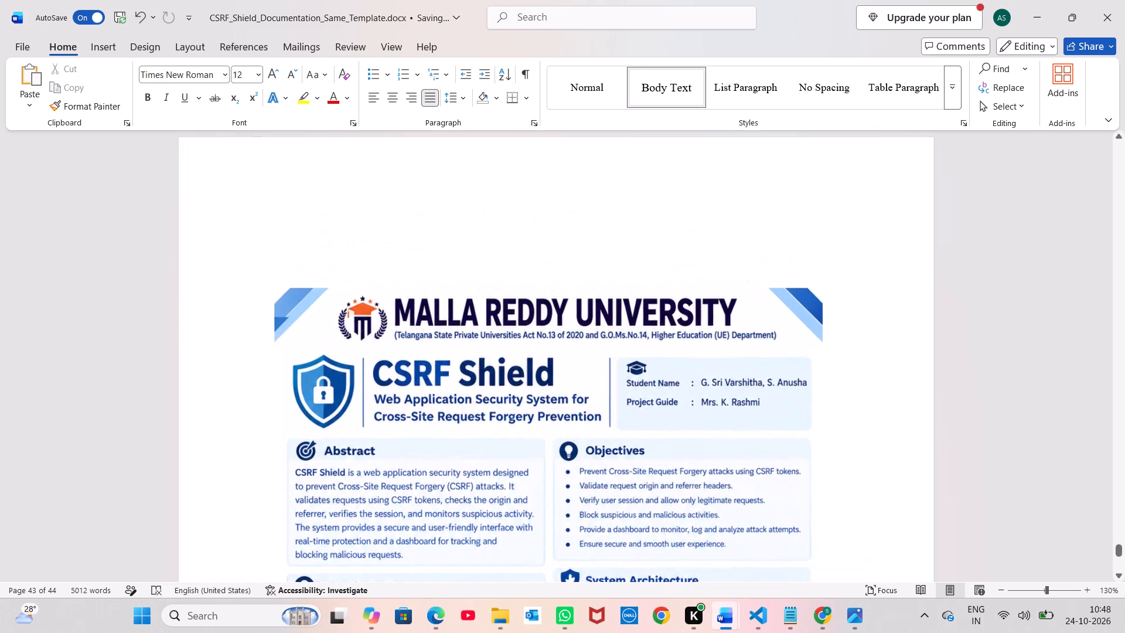
pyautogui.keyDown('ctrl'); pyautogui.scroll(8, 322, 224); pyautogui.keyUp('ctrl')
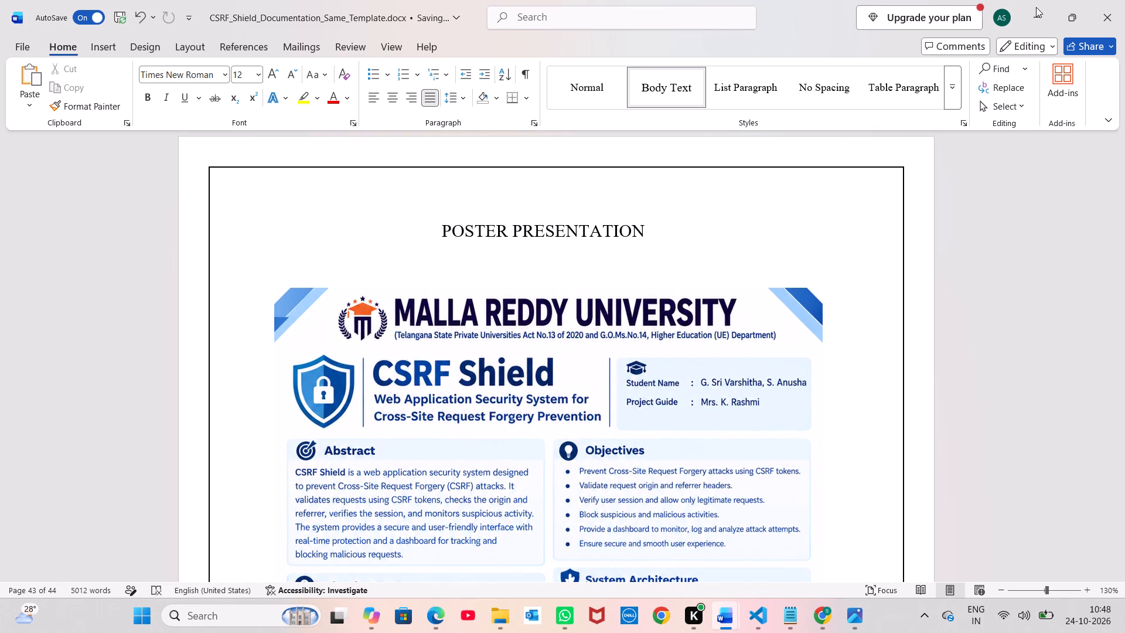
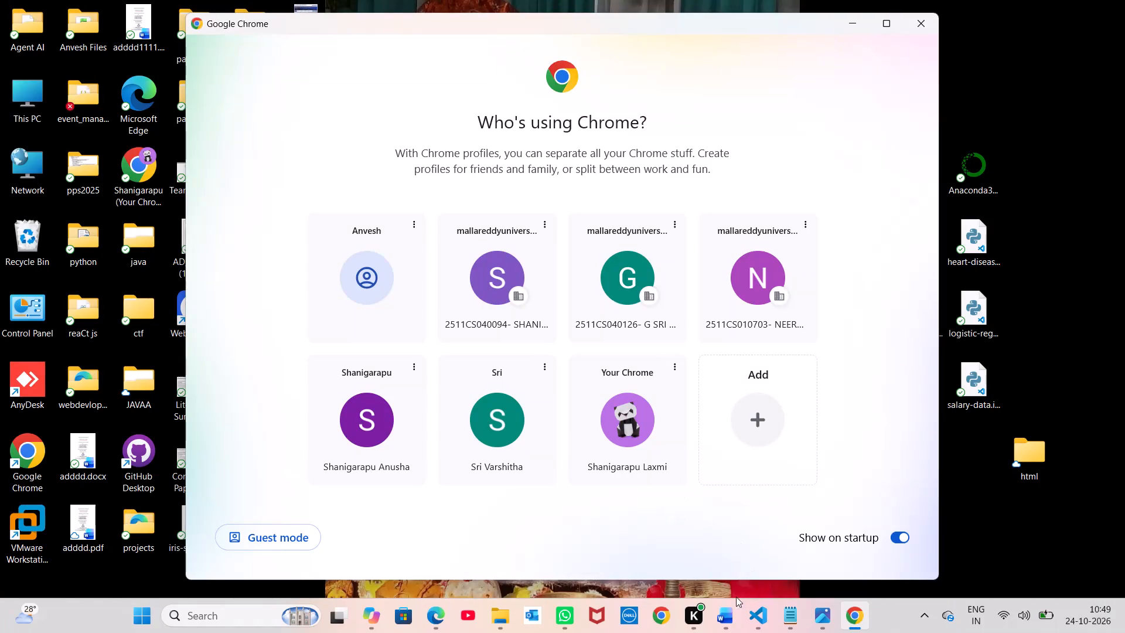
# Switch to the CSRF Shield documentation in Word and make the POSTER PRESENTATION heading on the last page bold.
pyautogui.click(729, 615)
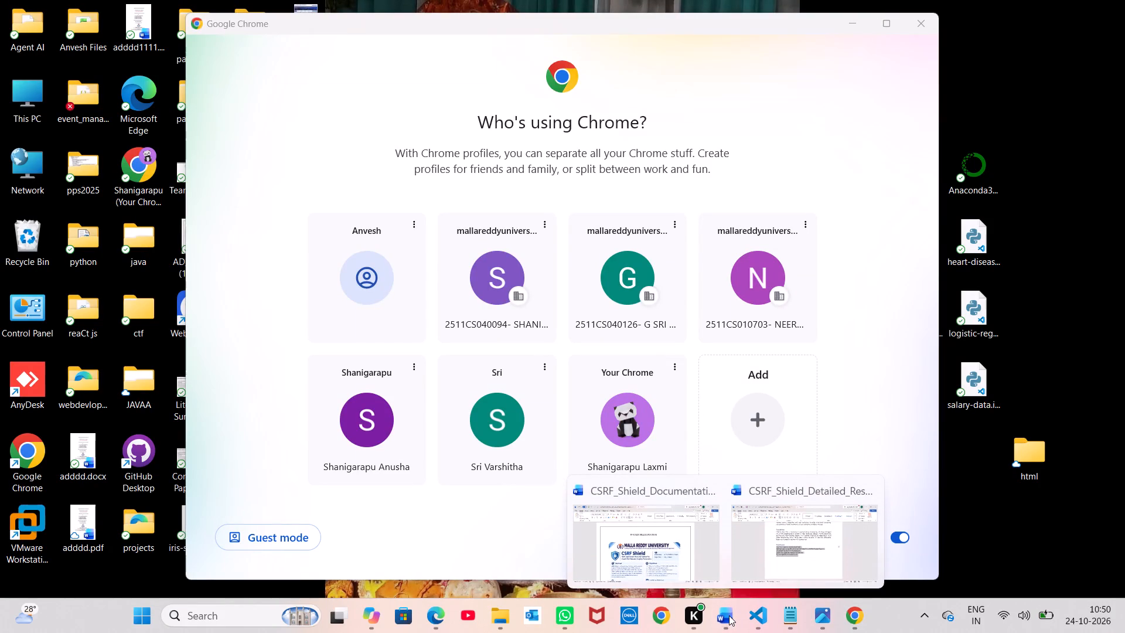
pyautogui.click(679, 535)
pyautogui.scroll(11, 679, 535)
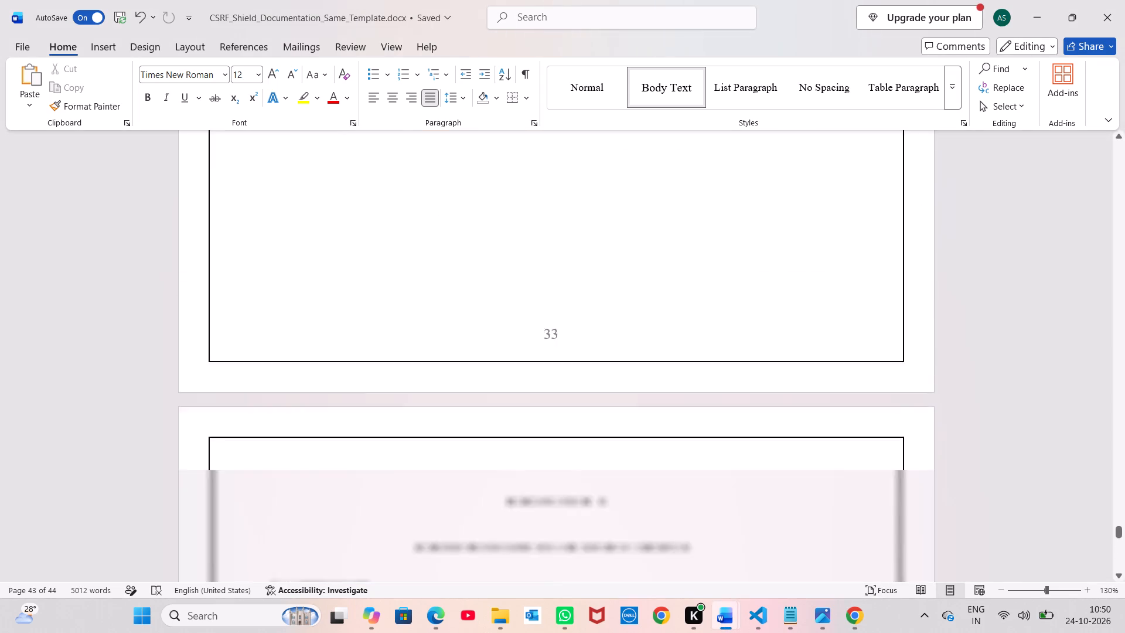
pyautogui.scroll(20, 679, 535)
pyautogui.scroll(12, 679, 535)
pyautogui.scroll(-20, 679, 535)
pyautogui.scroll(-20, 679, 535)
pyautogui.scroll(-5, 679, 535)
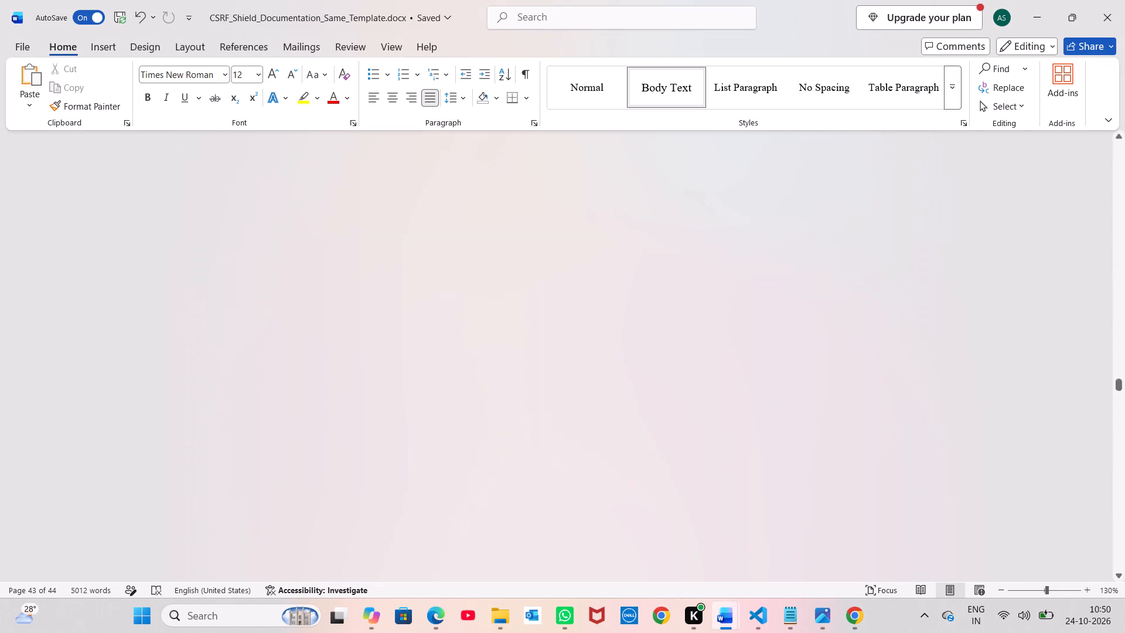
pyautogui.scroll(-7, 679, 535)
pyautogui.scroll(2, 666, 397)
pyautogui.scroll(1, 607, 273)
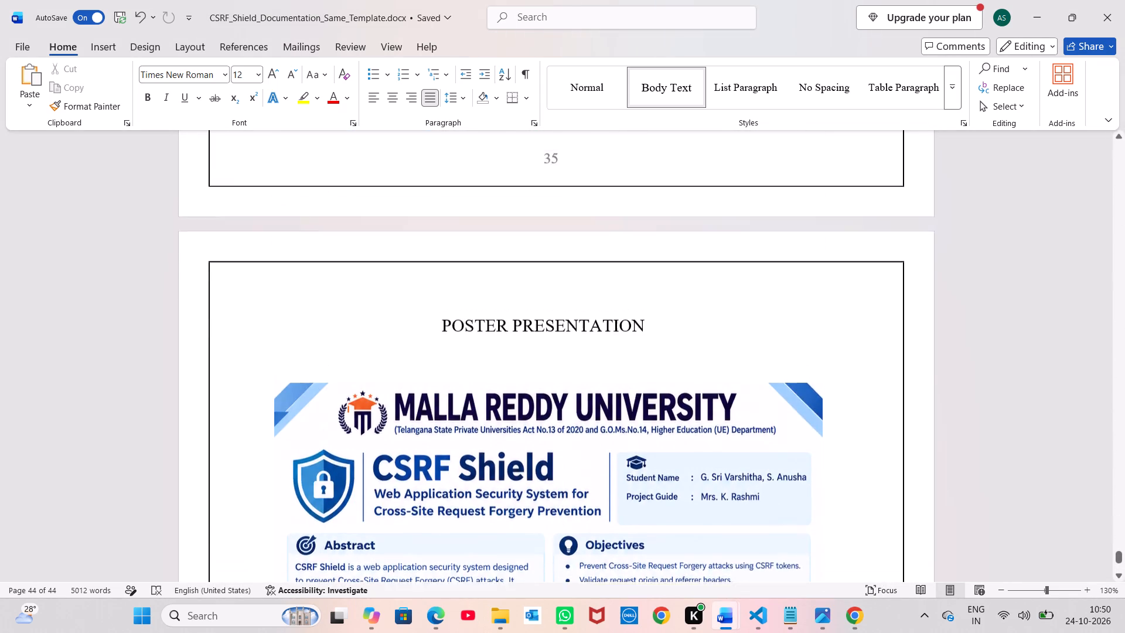
pyautogui.scroll(1, 607, 273)
pyautogui.moveTo(650, 341); pyautogui.dragTo(440, 356)
pyautogui.click(452, 337)
pyautogui.click(418, 352)
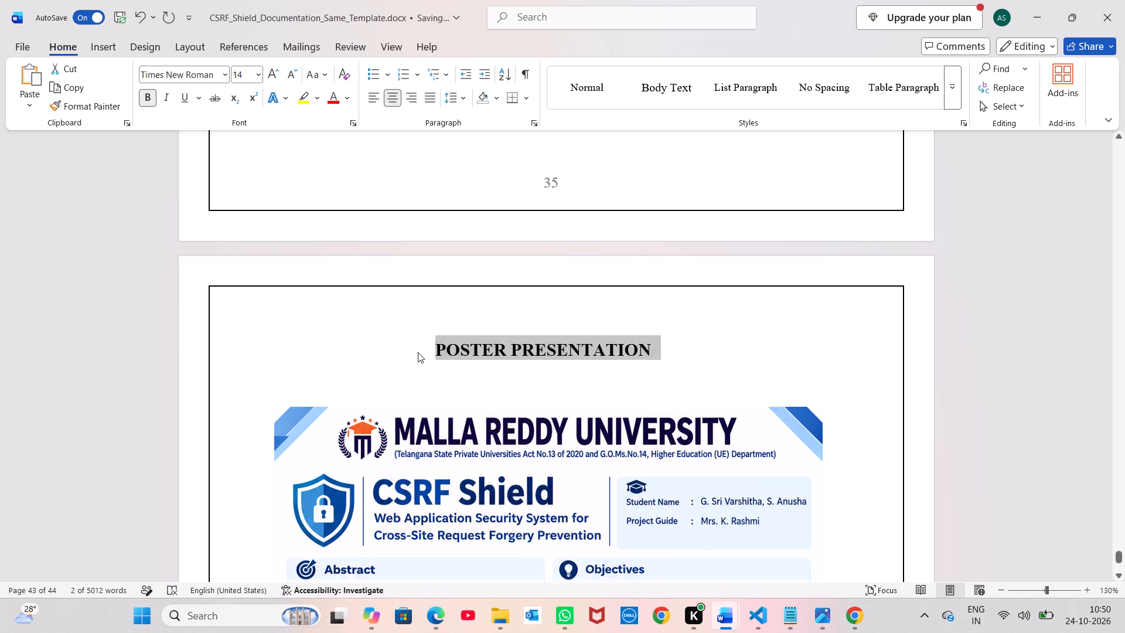
# Delete all the body paragraphs under the ACKNOWLEDGEMENTS heading, from "We extend our sincere gratitude" through "requestation process.".
pyautogui.scroll(18, 418, 352)
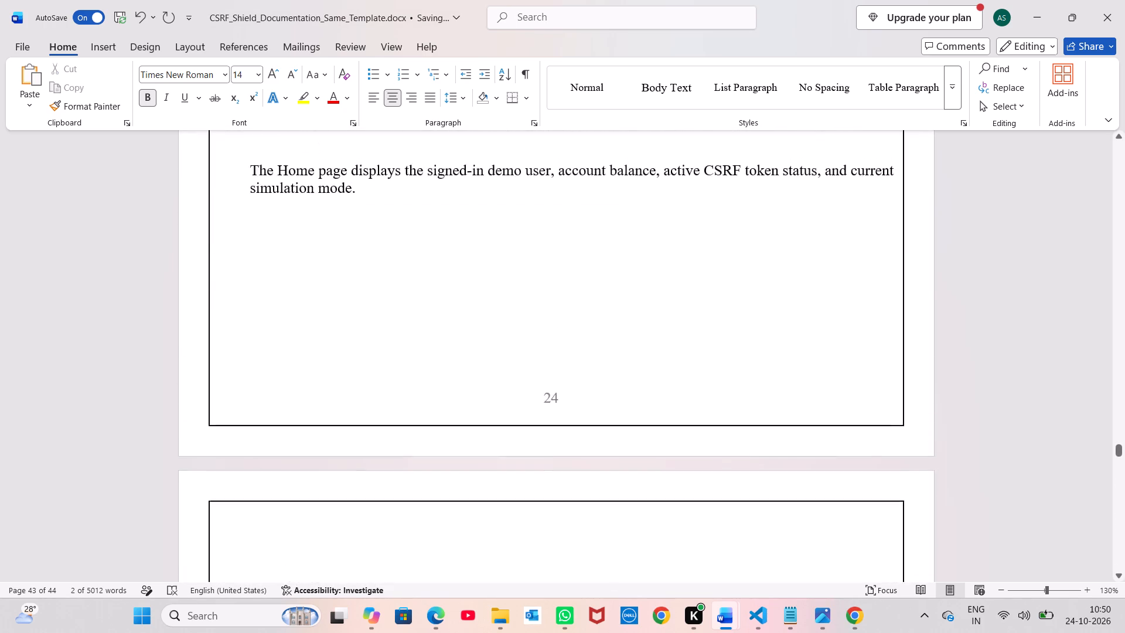
pyautogui.scroll(14, 418, 352)
pyautogui.scroll(7, 418, 352)
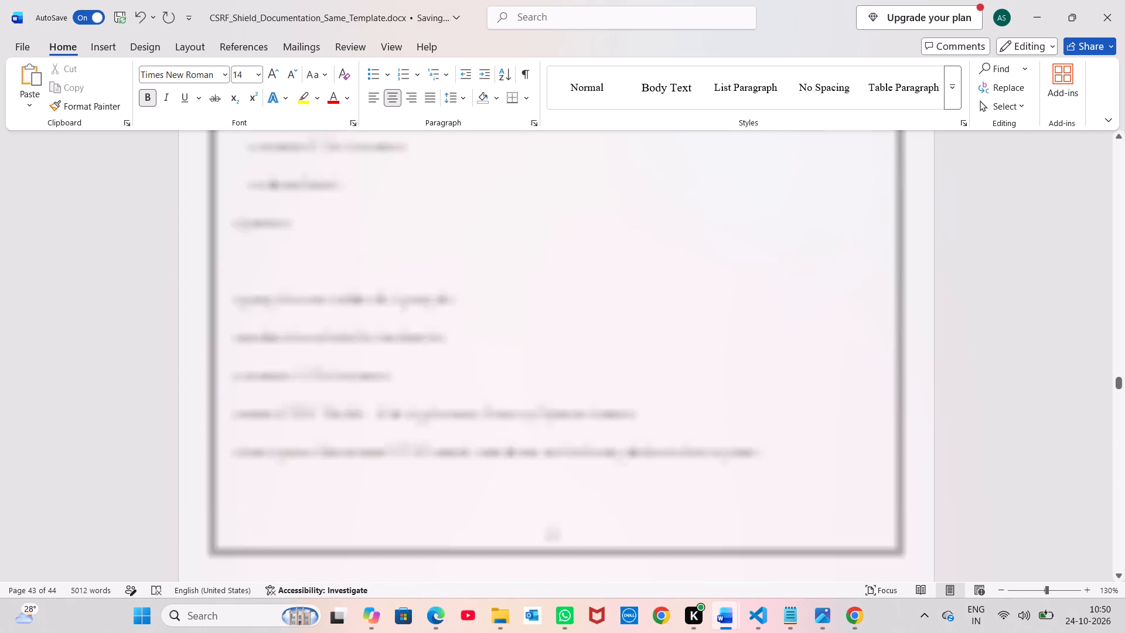
pyautogui.scroll(2, 418, 352)
pyautogui.scroll(-2, 418, 352)
pyautogui.scroll(10, 418, 352)
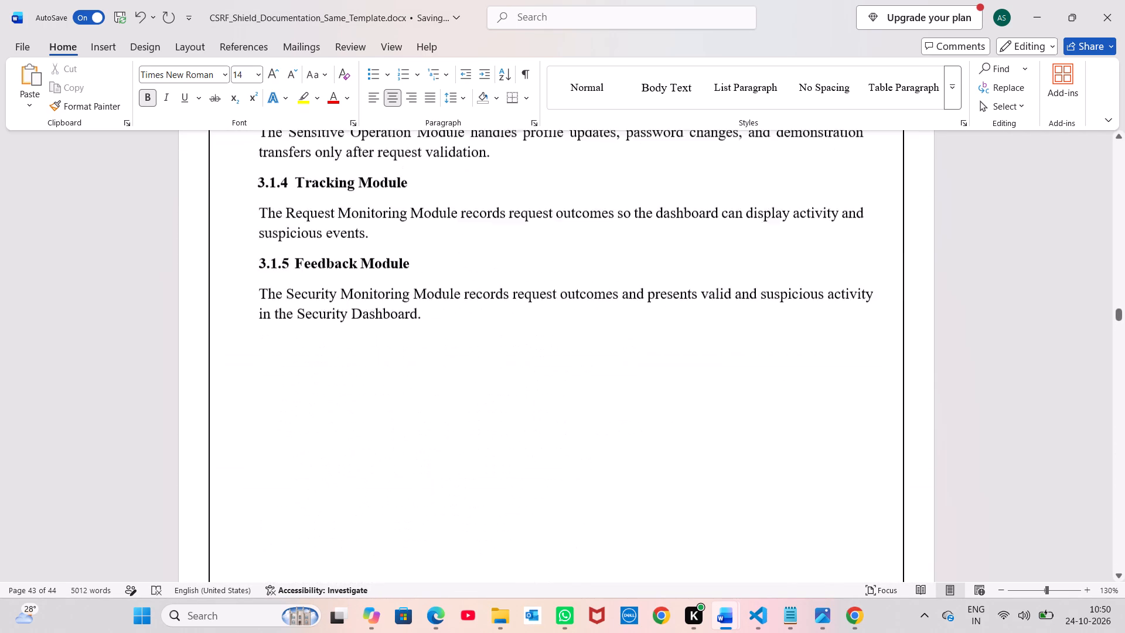
pyautogui.scroll(20, 418, 352)
pyautogui.scroll(9, 418, 352)
pyautogui.scroll(-2, 418, 352)
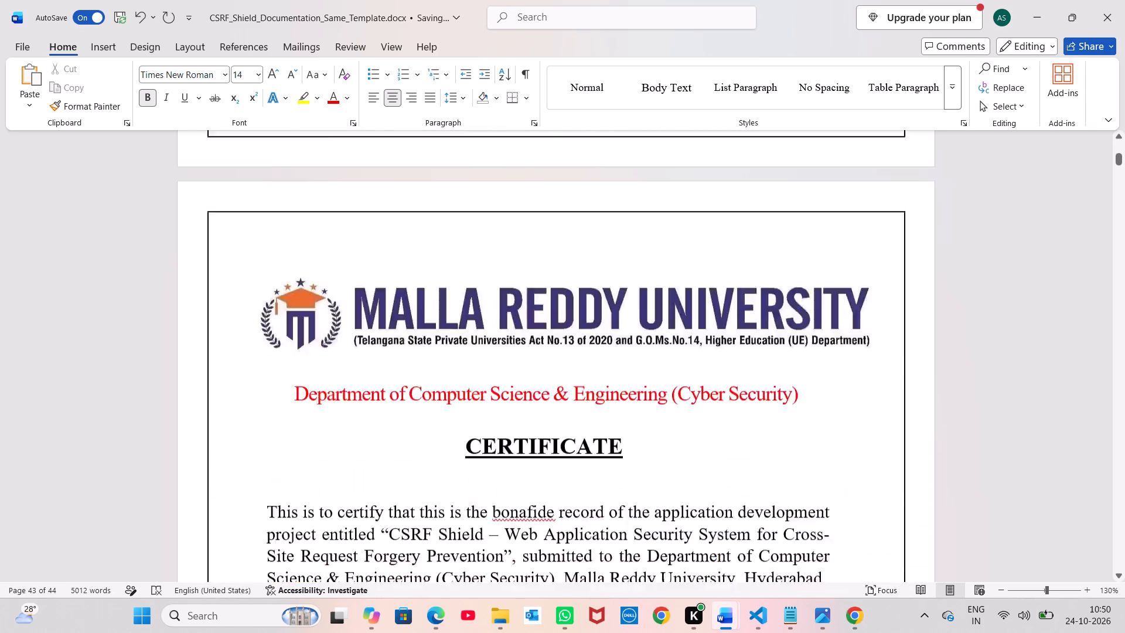
pyautogui.scroll(-7, 418, 352)
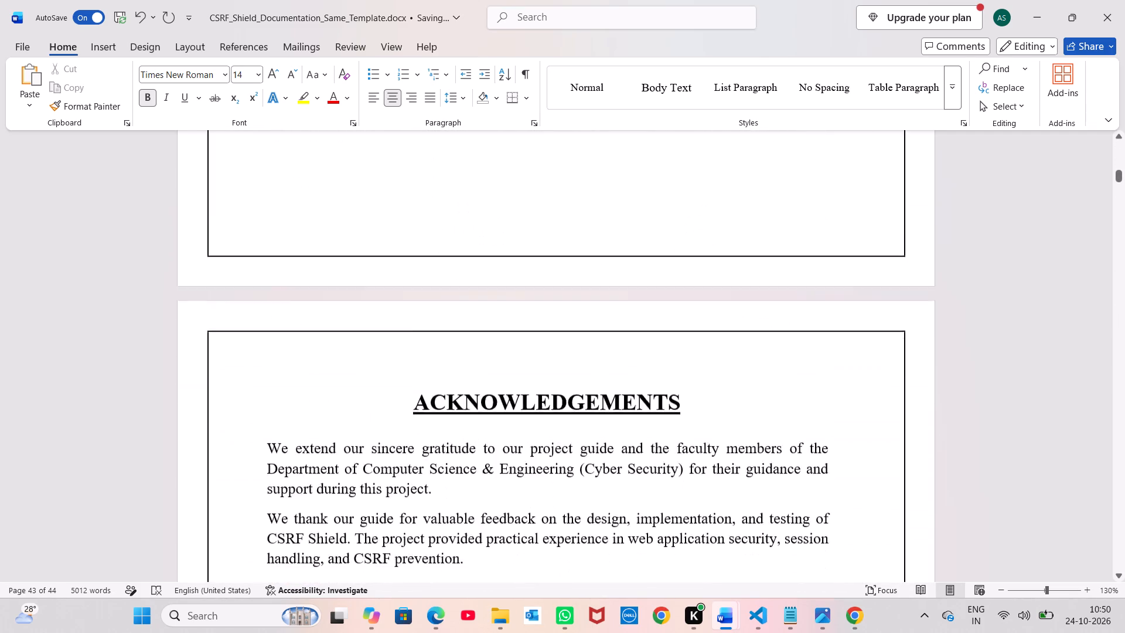
pyautogui.scroll(-4, 418, 352)
pyautogui.scroll(1, 418, 352)
pyautogui.scroll(-1, 459, 360)
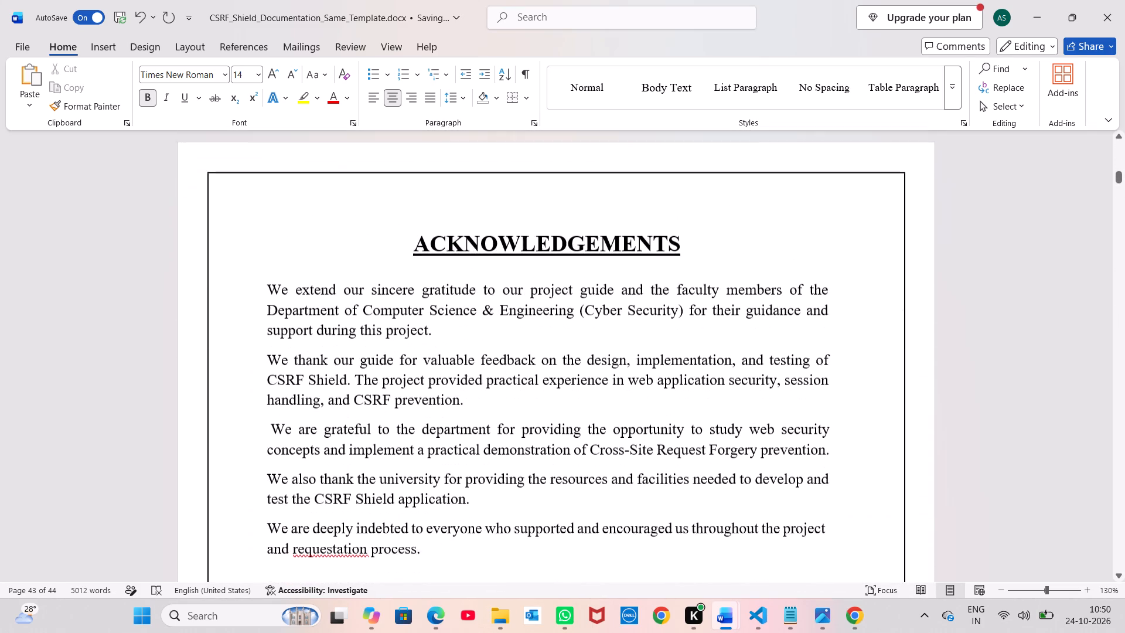
pyautogui.scroll(-1, 459, 360)
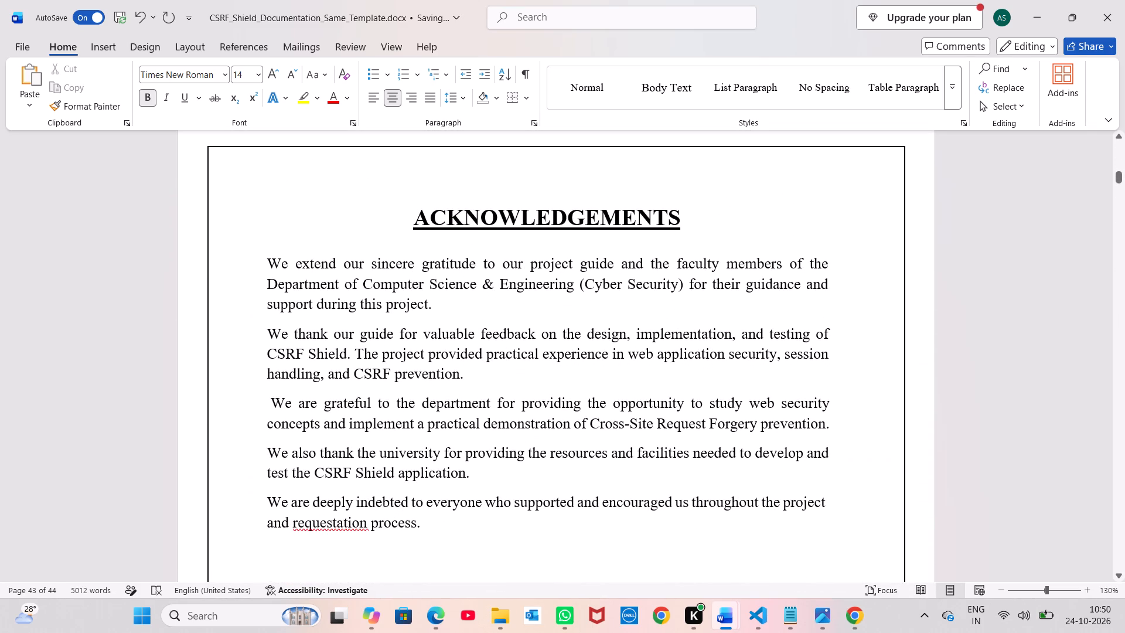
pyautogui.scroll(-1, 504, 412)
pyautogui.scroll(-1, 408, 367)
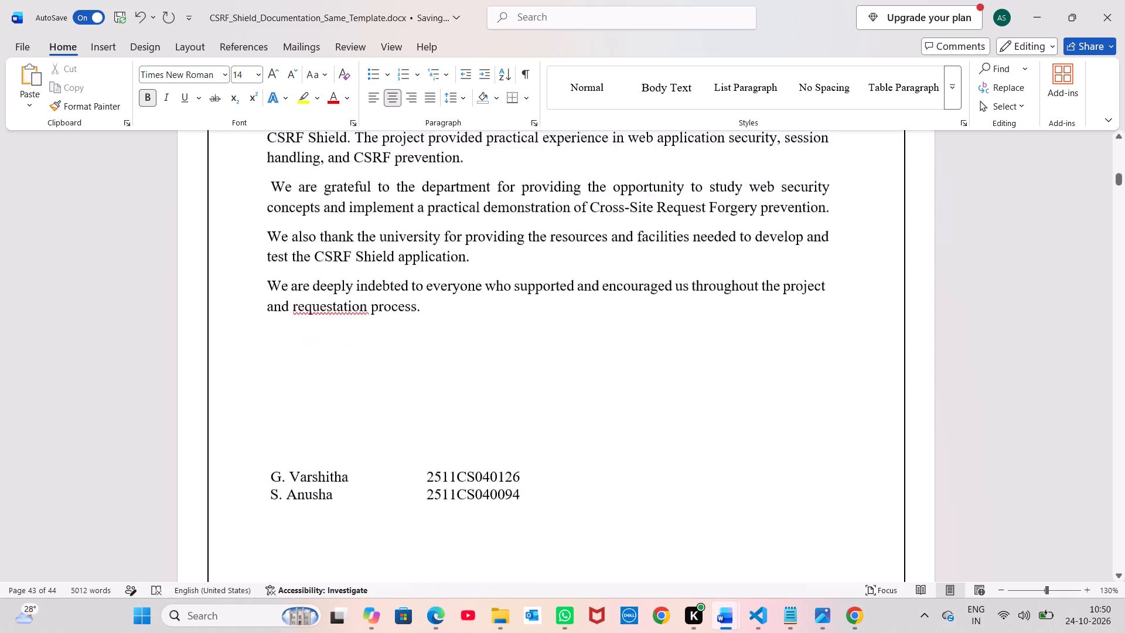
pyautogui.scroll(-1, 408, 367)
pyautogui.scroll(2, 408, 367)
pyautogui.scroll(-1, 330, 357)
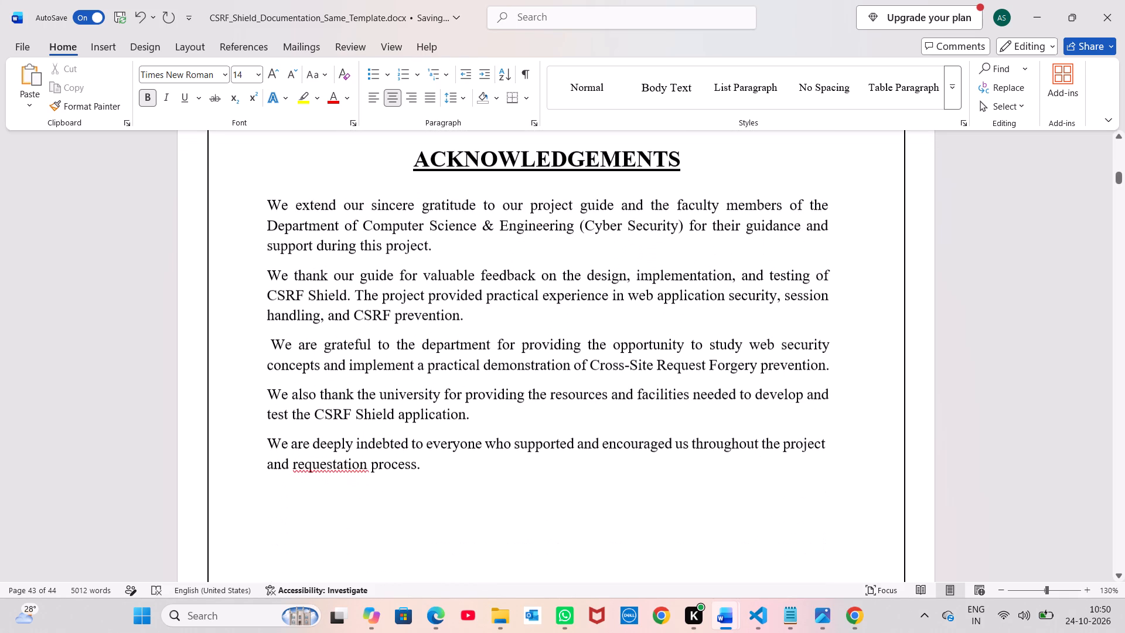
pyautogui.moveTo(260, 202); pyautogui.dragTo(423, 464)
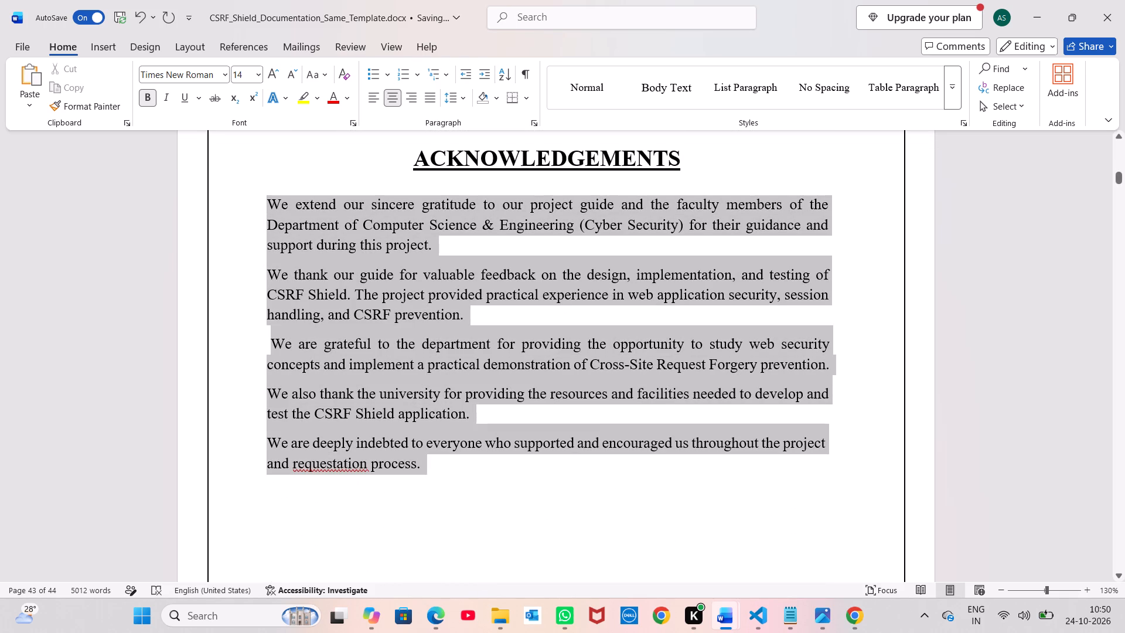
pyautogui.moveTo(423, 464); pyautogui.dragTo(423, 464)
pyautogui.press('BackSpace')
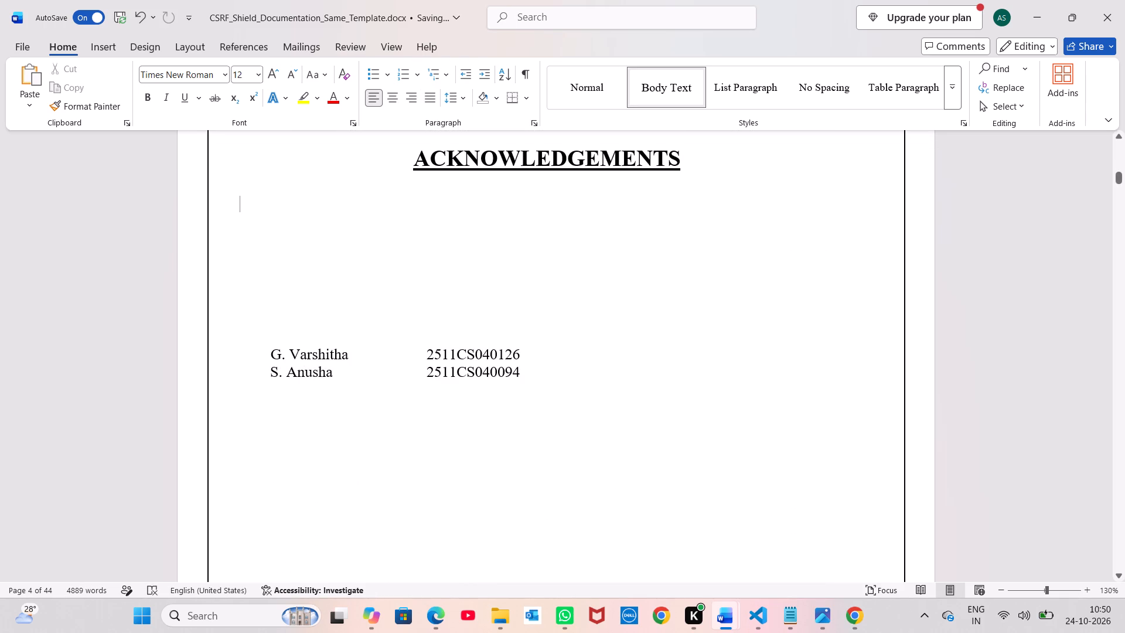
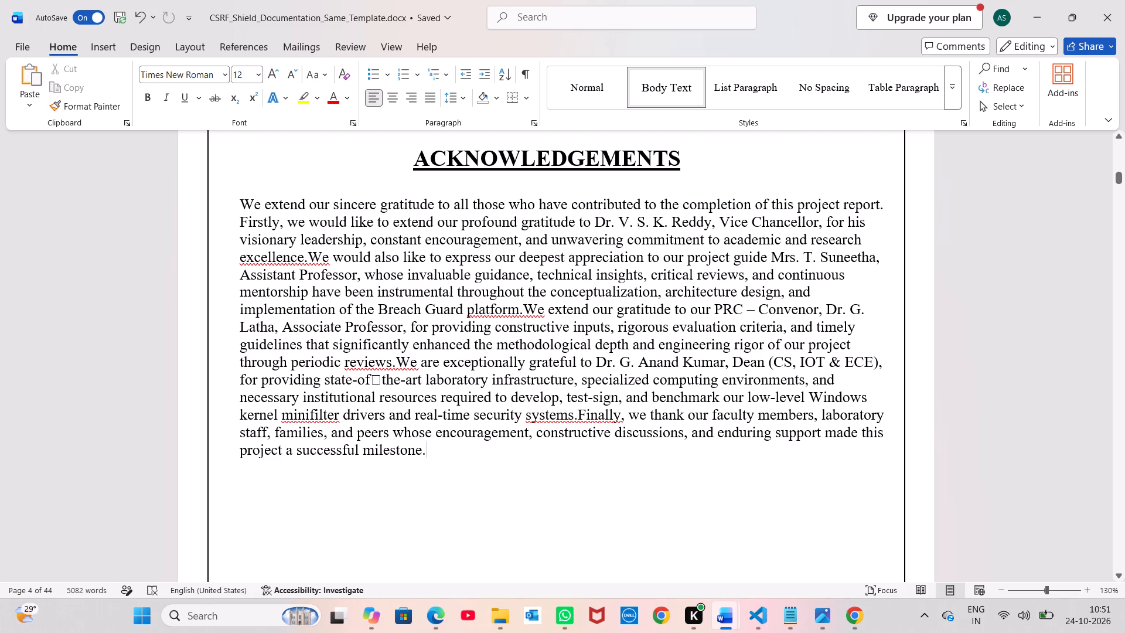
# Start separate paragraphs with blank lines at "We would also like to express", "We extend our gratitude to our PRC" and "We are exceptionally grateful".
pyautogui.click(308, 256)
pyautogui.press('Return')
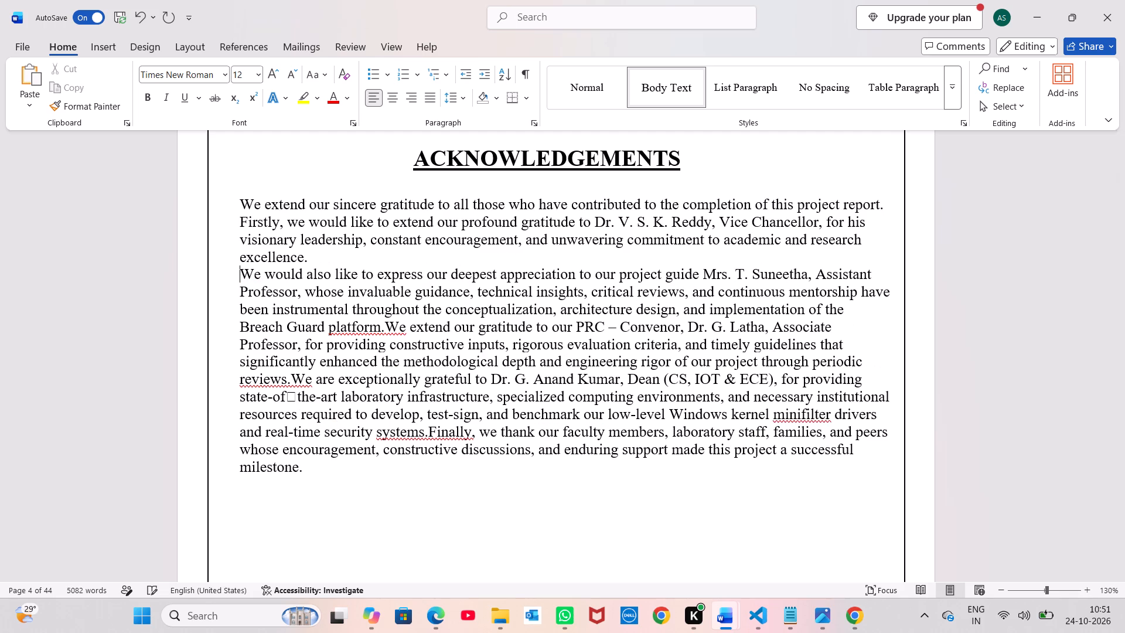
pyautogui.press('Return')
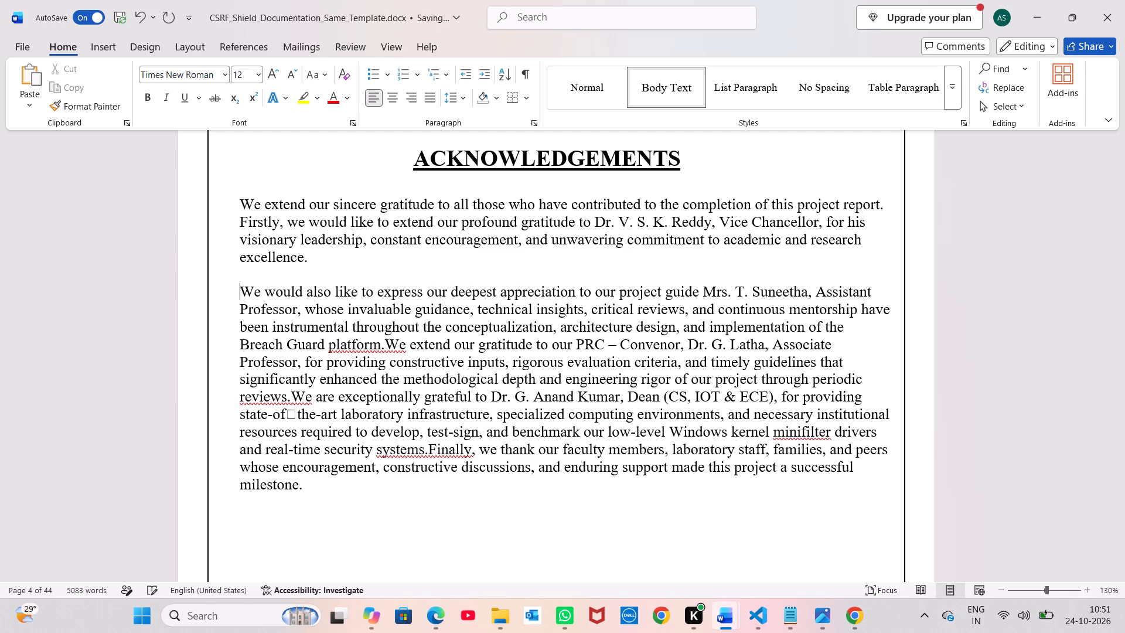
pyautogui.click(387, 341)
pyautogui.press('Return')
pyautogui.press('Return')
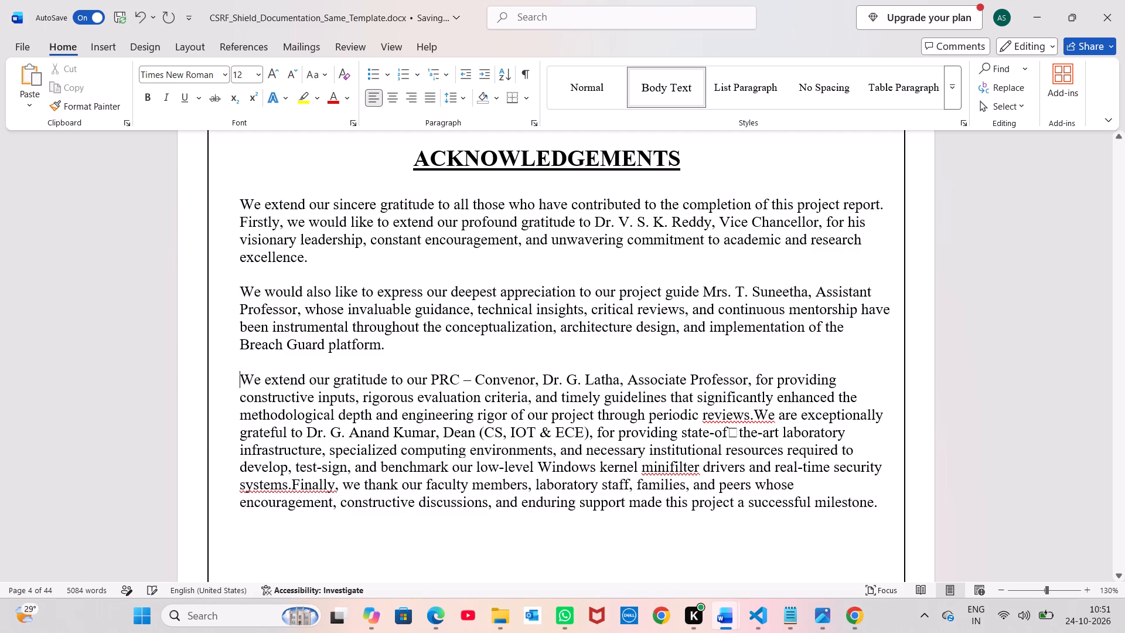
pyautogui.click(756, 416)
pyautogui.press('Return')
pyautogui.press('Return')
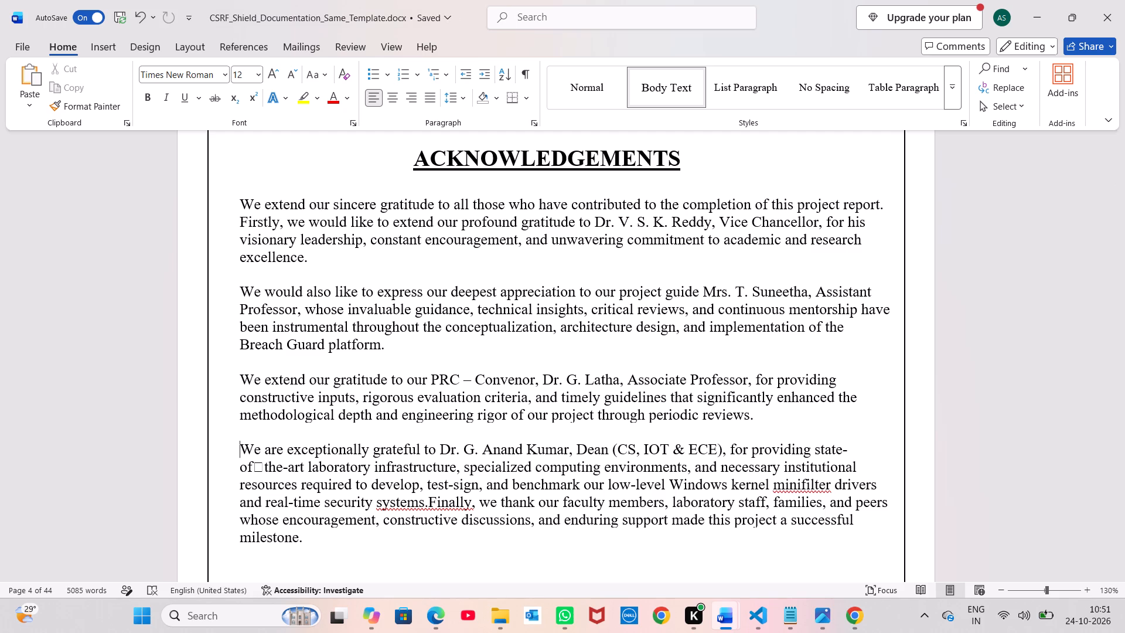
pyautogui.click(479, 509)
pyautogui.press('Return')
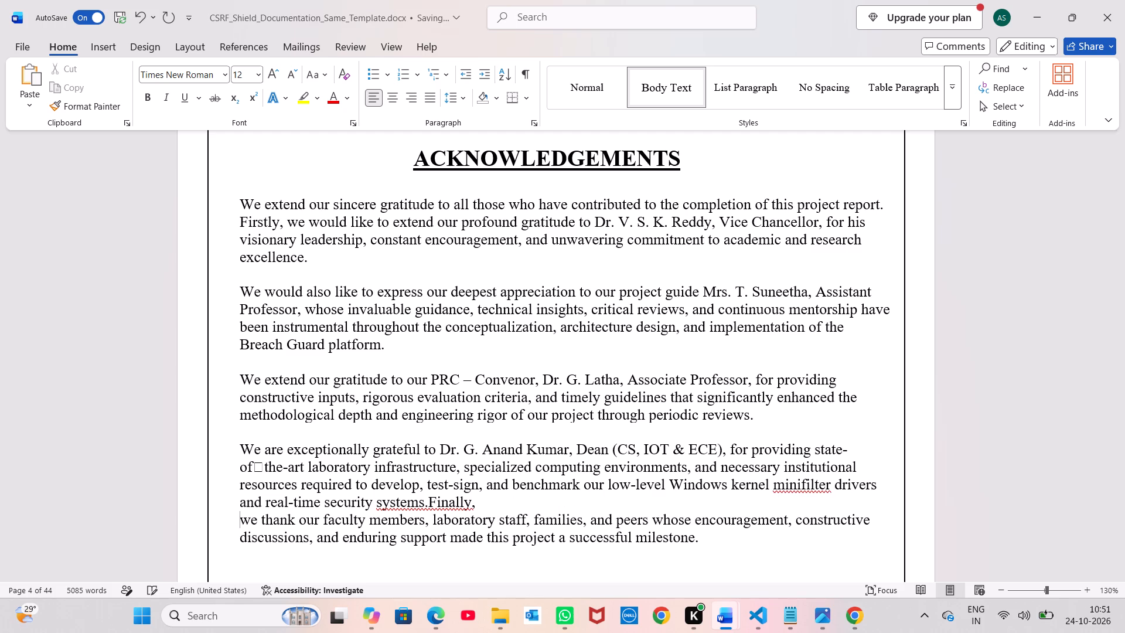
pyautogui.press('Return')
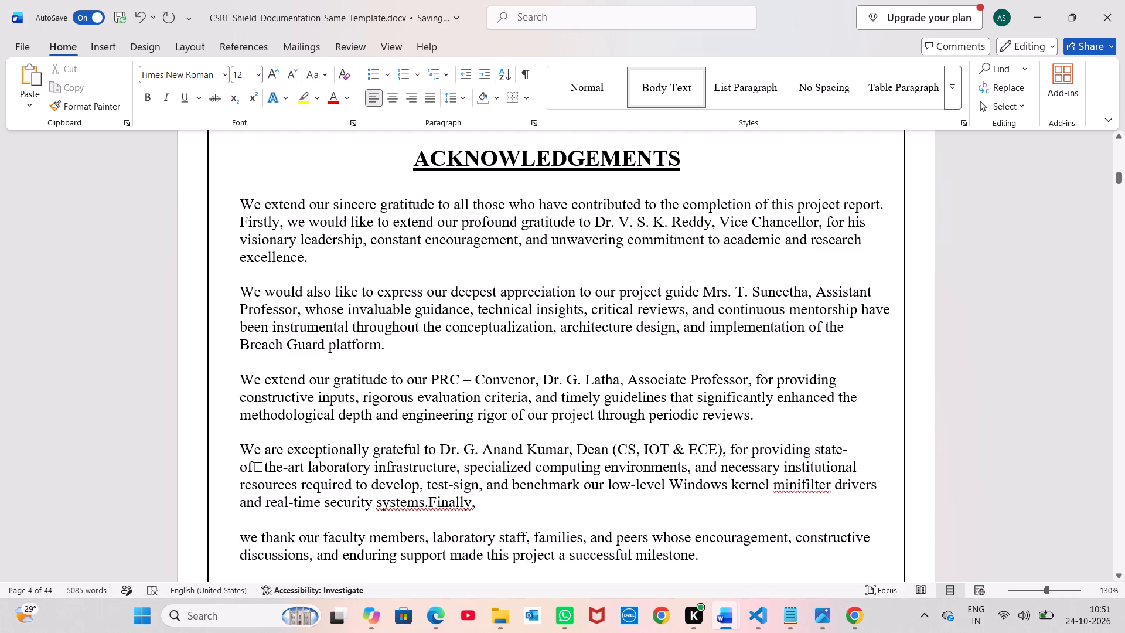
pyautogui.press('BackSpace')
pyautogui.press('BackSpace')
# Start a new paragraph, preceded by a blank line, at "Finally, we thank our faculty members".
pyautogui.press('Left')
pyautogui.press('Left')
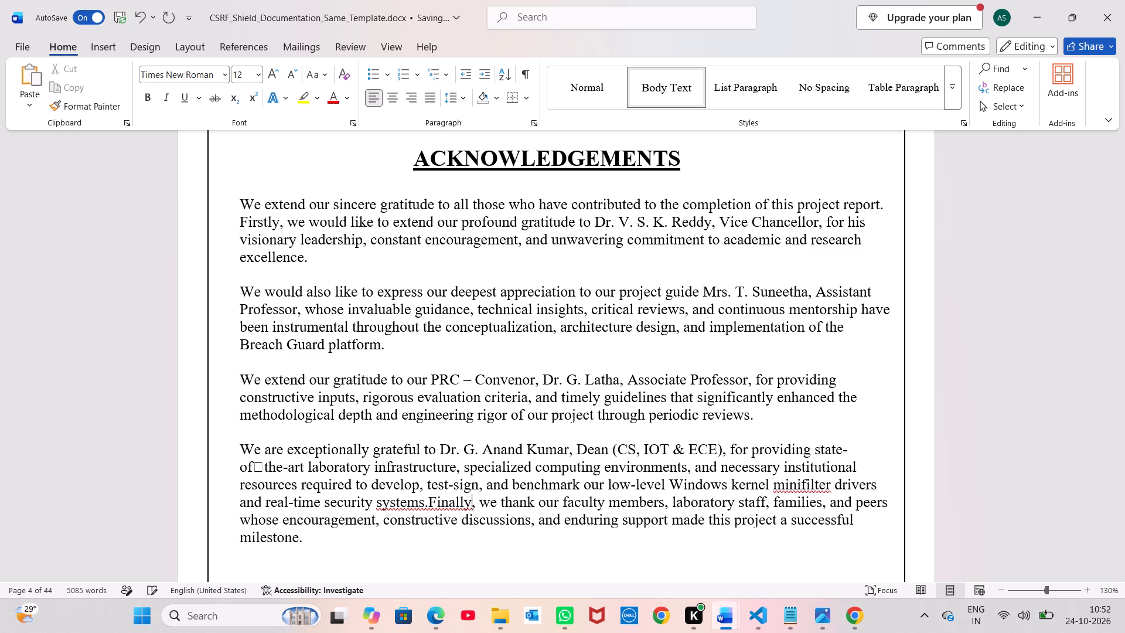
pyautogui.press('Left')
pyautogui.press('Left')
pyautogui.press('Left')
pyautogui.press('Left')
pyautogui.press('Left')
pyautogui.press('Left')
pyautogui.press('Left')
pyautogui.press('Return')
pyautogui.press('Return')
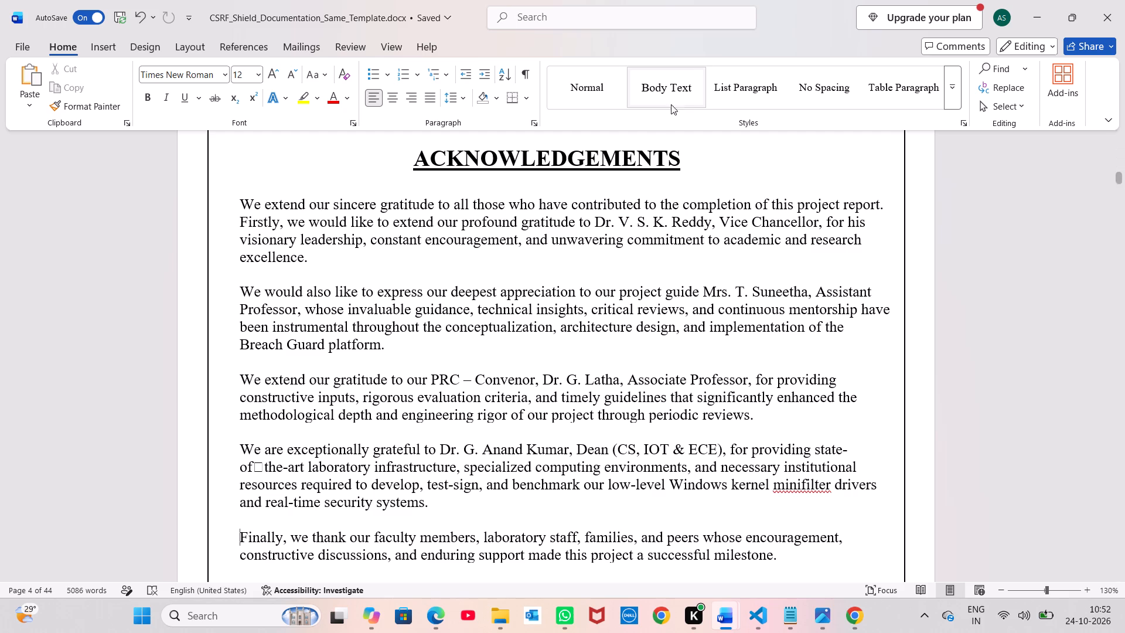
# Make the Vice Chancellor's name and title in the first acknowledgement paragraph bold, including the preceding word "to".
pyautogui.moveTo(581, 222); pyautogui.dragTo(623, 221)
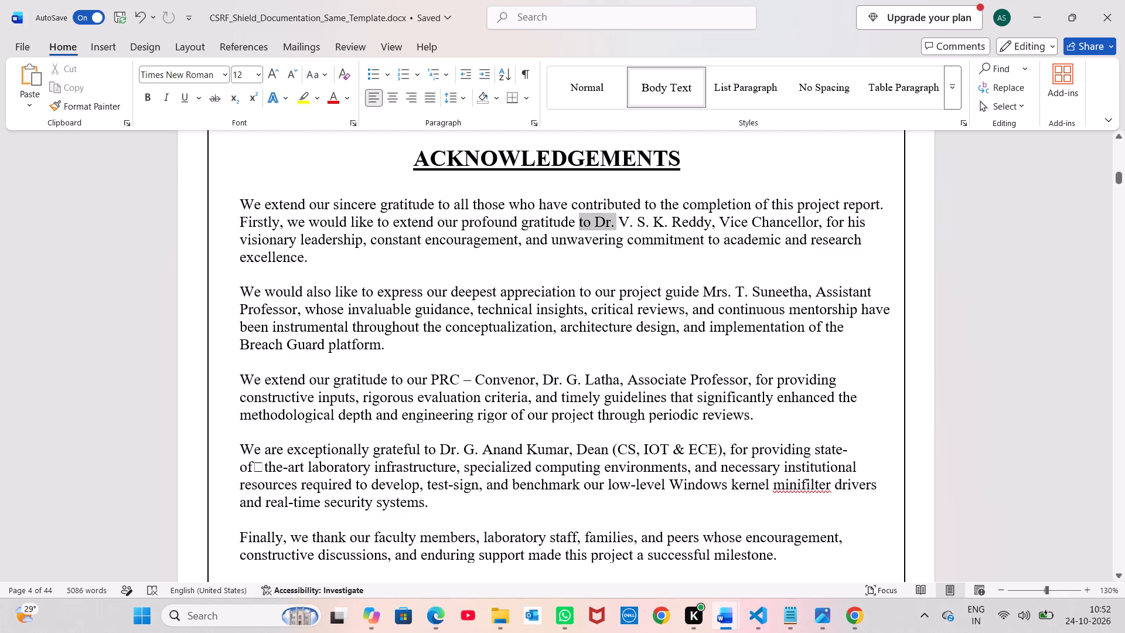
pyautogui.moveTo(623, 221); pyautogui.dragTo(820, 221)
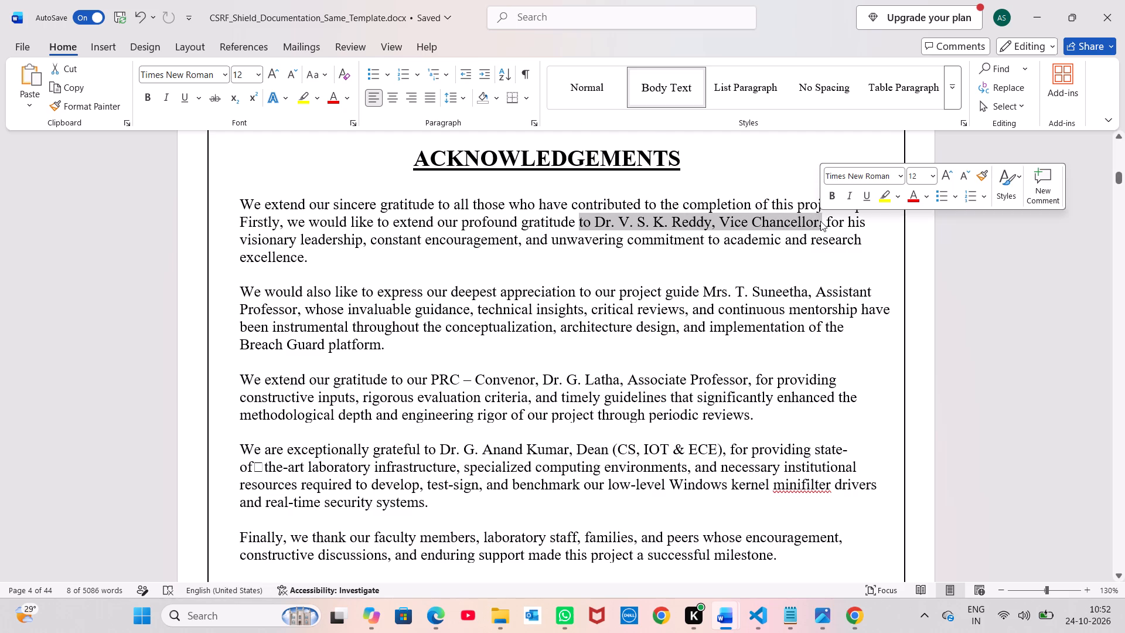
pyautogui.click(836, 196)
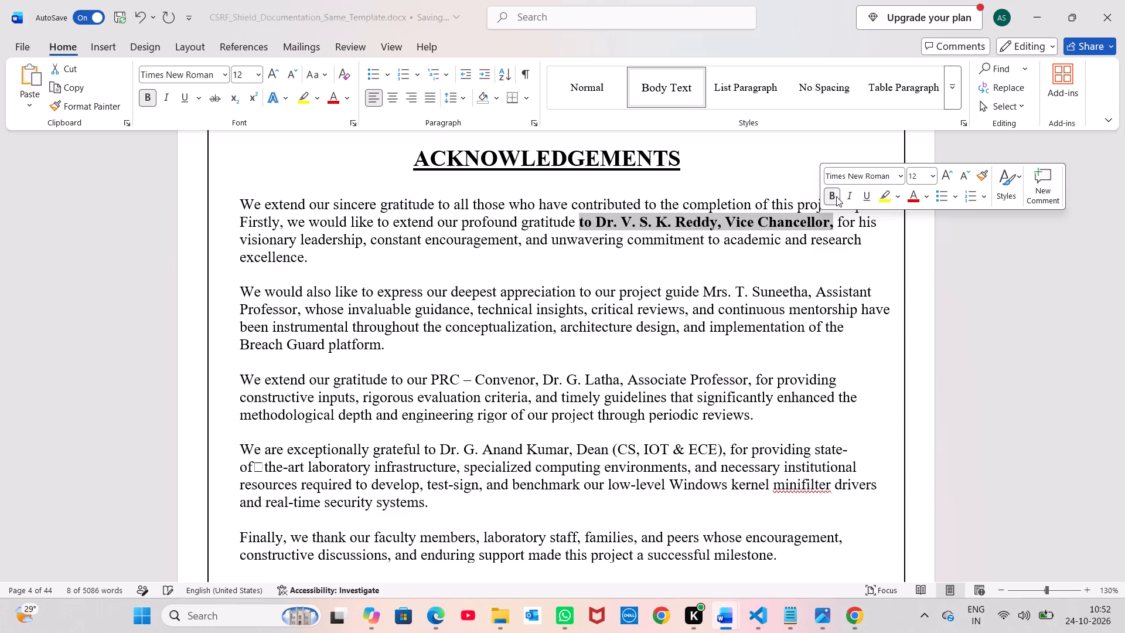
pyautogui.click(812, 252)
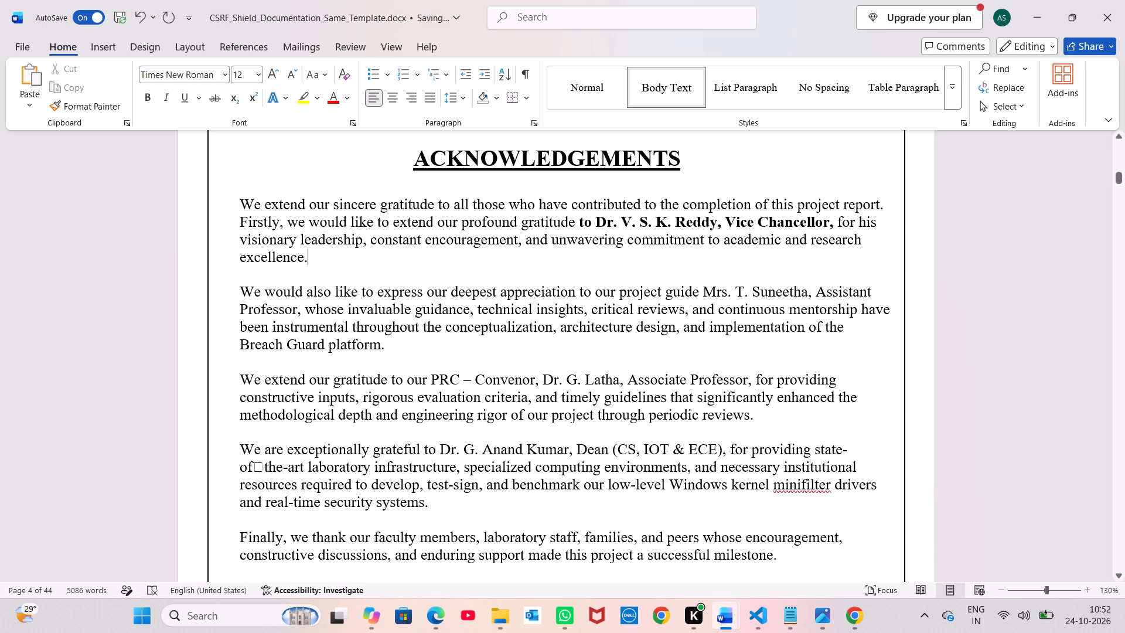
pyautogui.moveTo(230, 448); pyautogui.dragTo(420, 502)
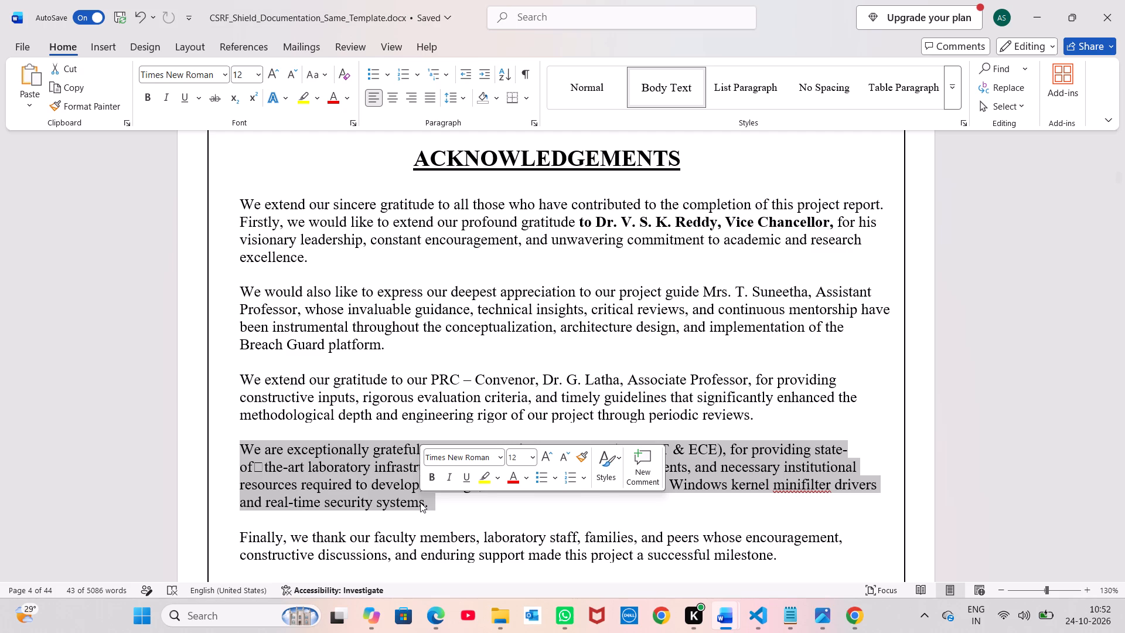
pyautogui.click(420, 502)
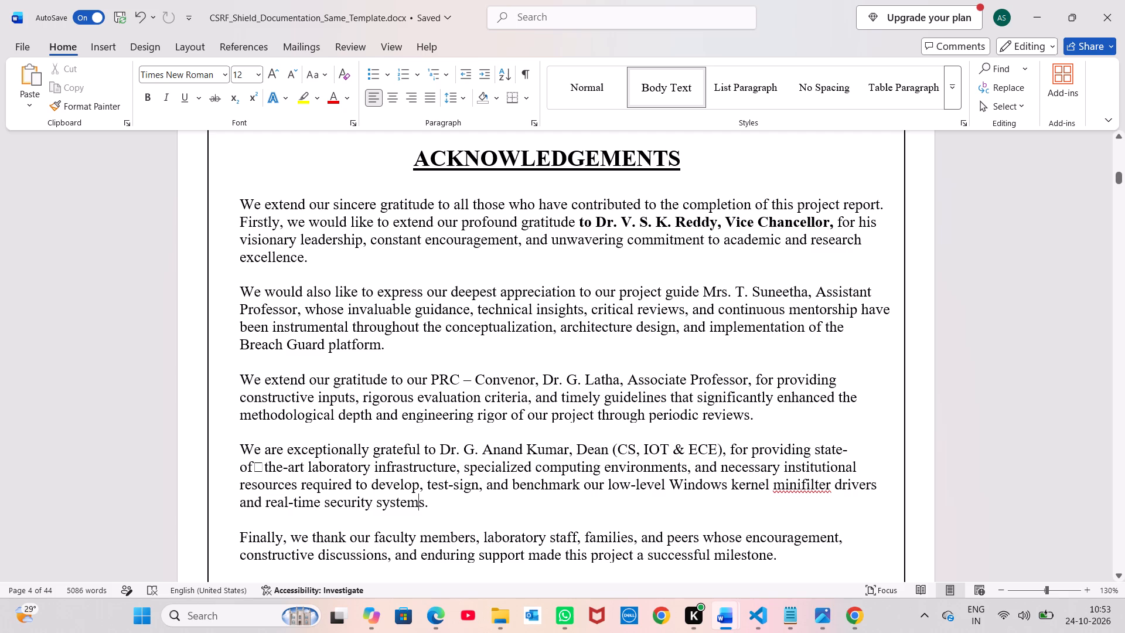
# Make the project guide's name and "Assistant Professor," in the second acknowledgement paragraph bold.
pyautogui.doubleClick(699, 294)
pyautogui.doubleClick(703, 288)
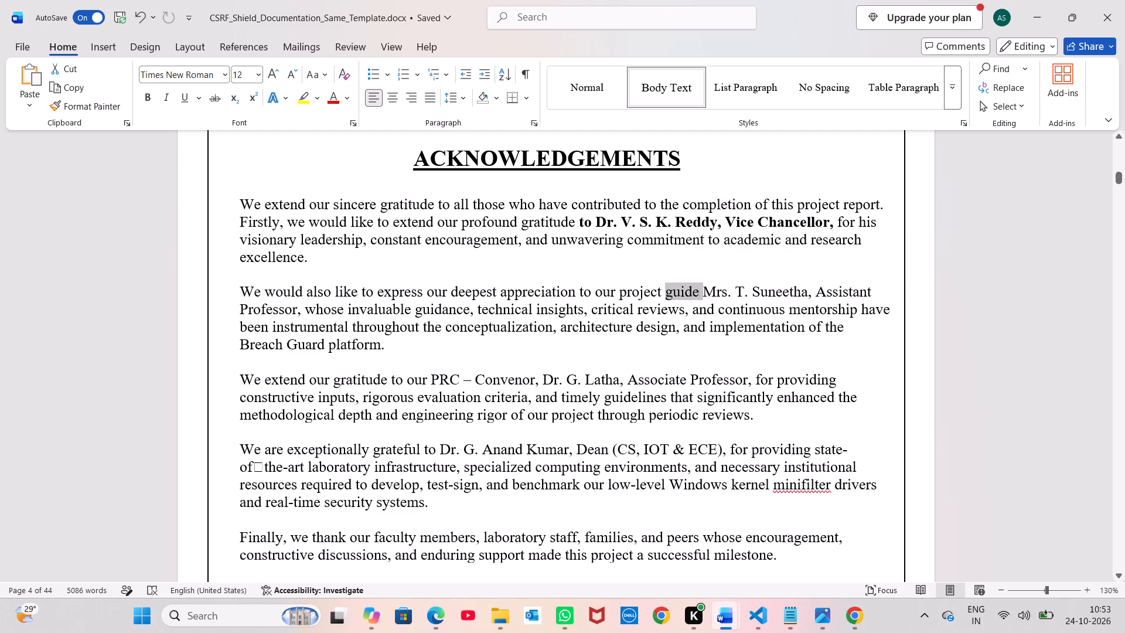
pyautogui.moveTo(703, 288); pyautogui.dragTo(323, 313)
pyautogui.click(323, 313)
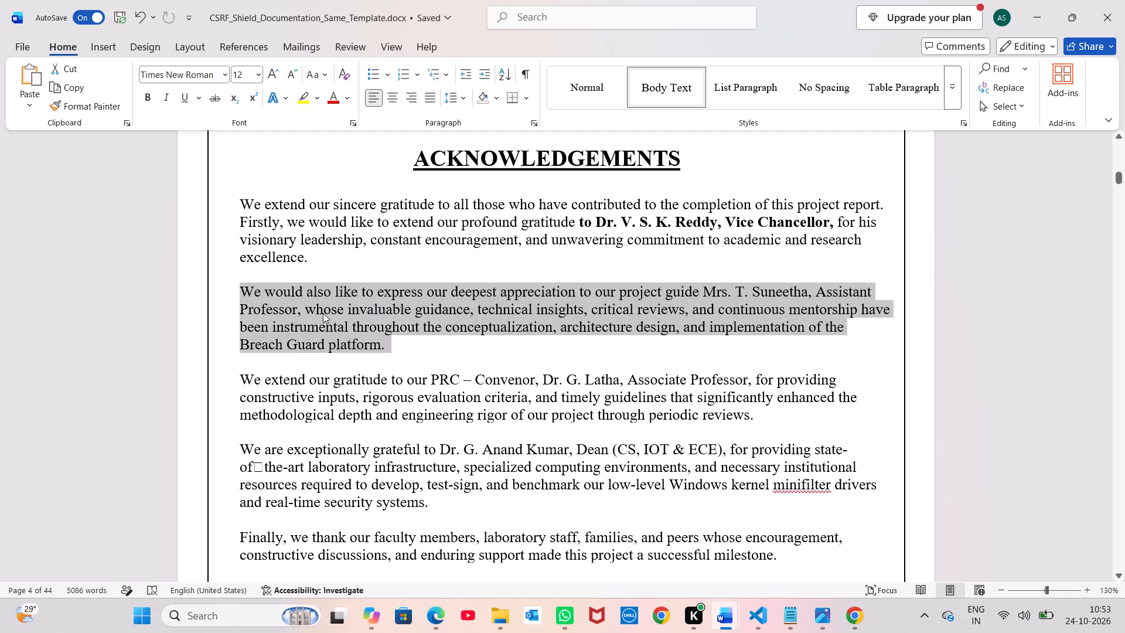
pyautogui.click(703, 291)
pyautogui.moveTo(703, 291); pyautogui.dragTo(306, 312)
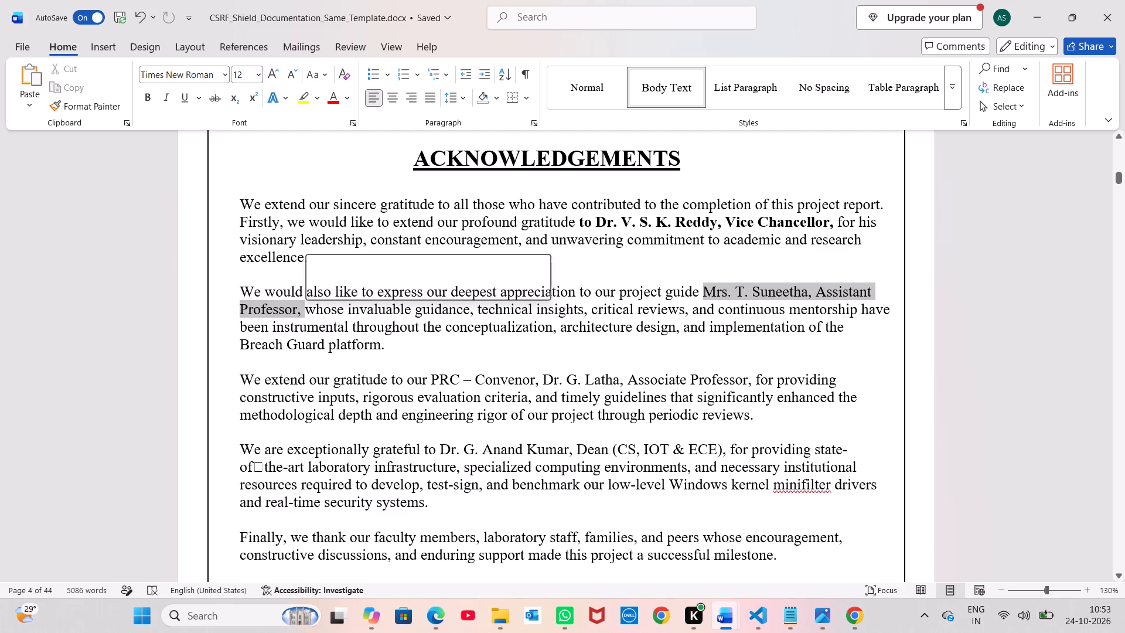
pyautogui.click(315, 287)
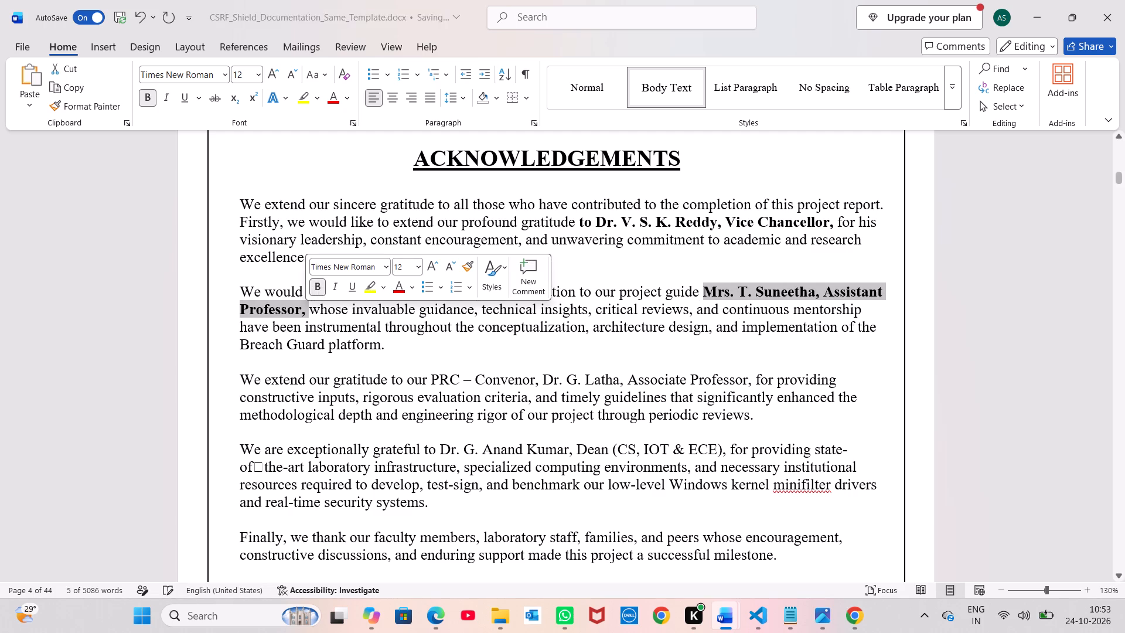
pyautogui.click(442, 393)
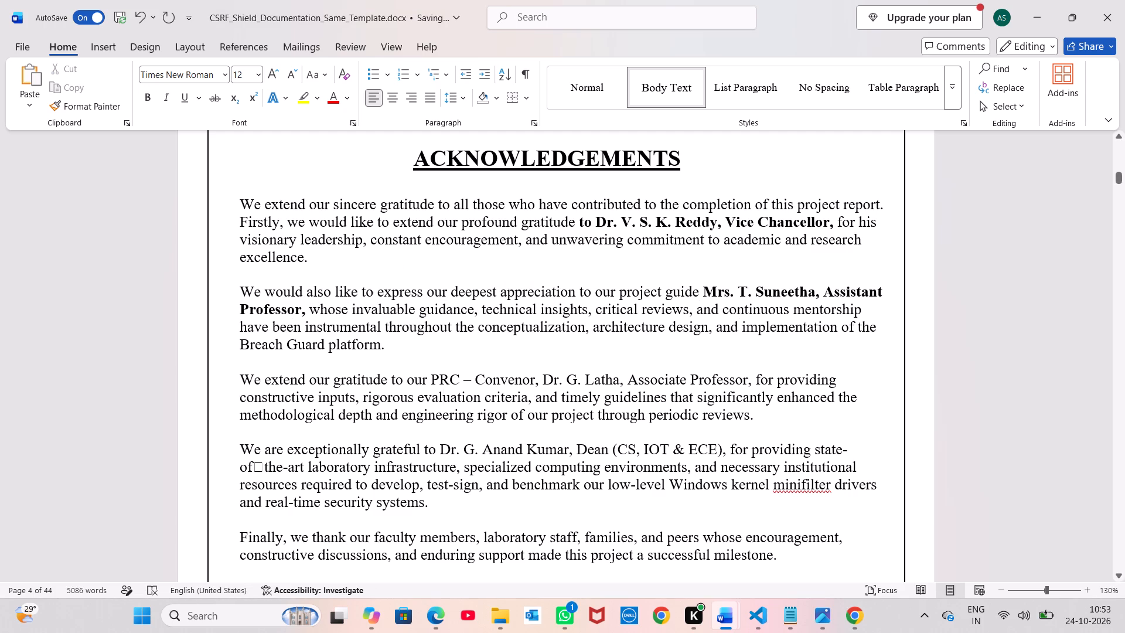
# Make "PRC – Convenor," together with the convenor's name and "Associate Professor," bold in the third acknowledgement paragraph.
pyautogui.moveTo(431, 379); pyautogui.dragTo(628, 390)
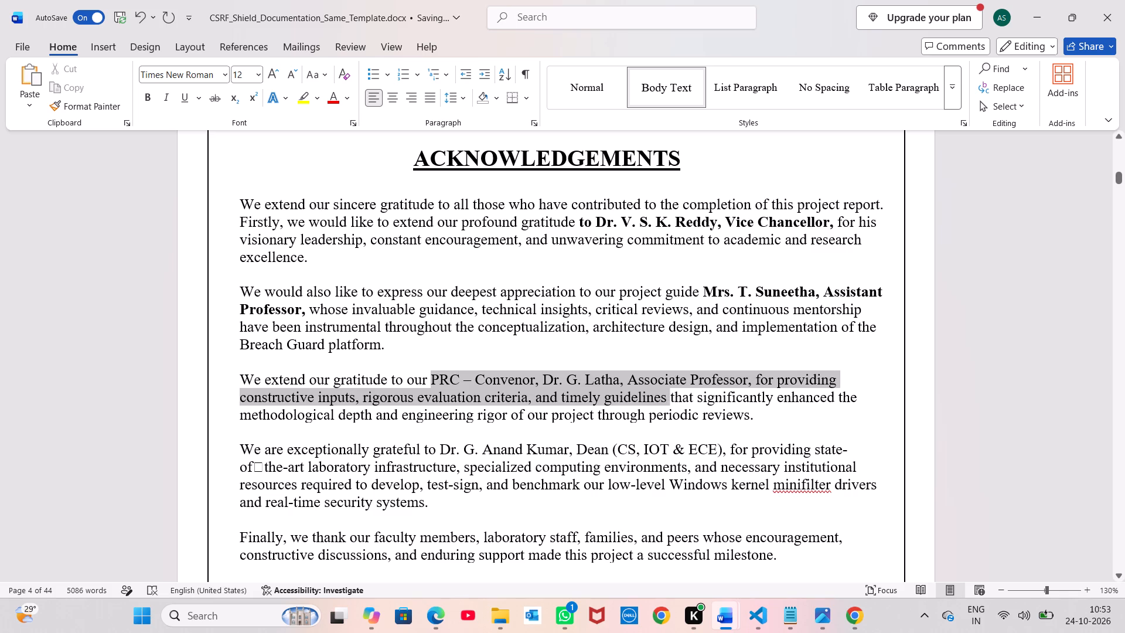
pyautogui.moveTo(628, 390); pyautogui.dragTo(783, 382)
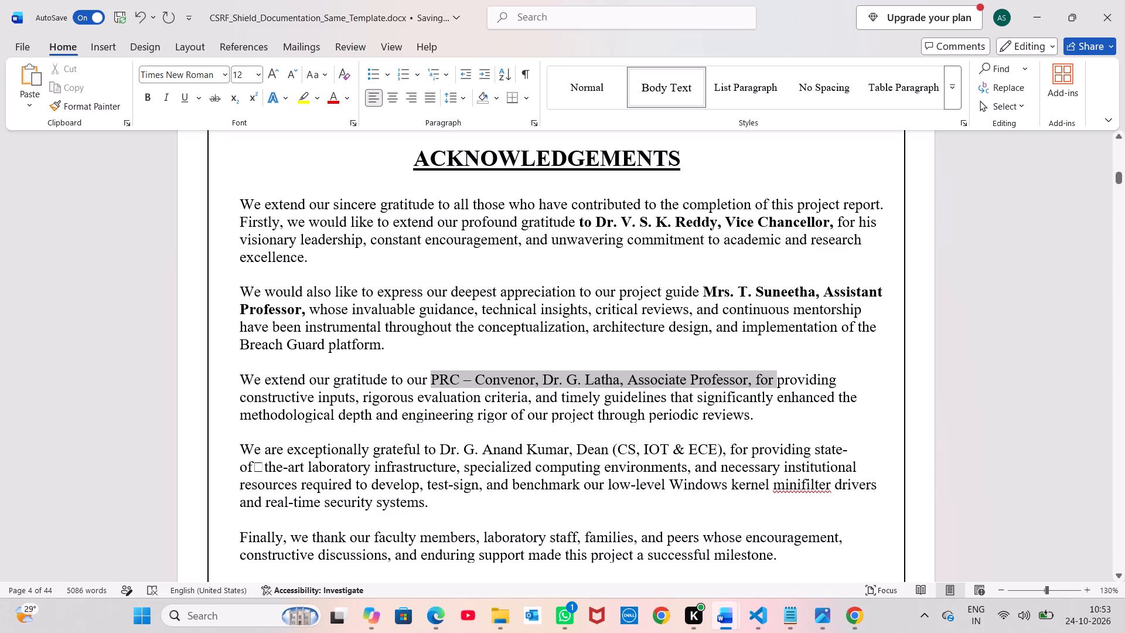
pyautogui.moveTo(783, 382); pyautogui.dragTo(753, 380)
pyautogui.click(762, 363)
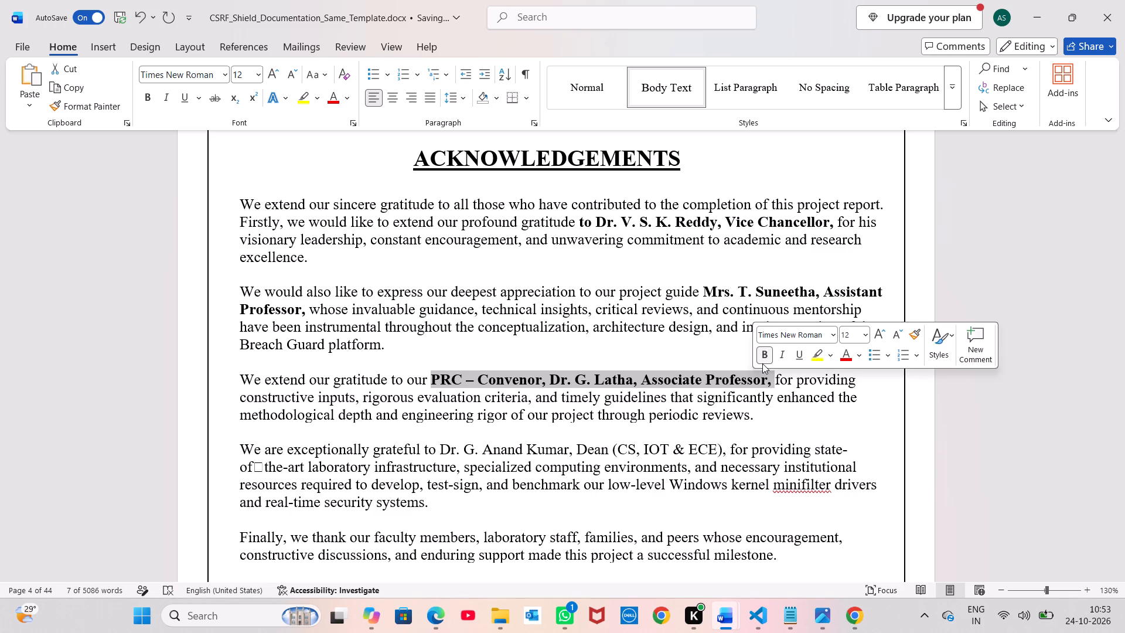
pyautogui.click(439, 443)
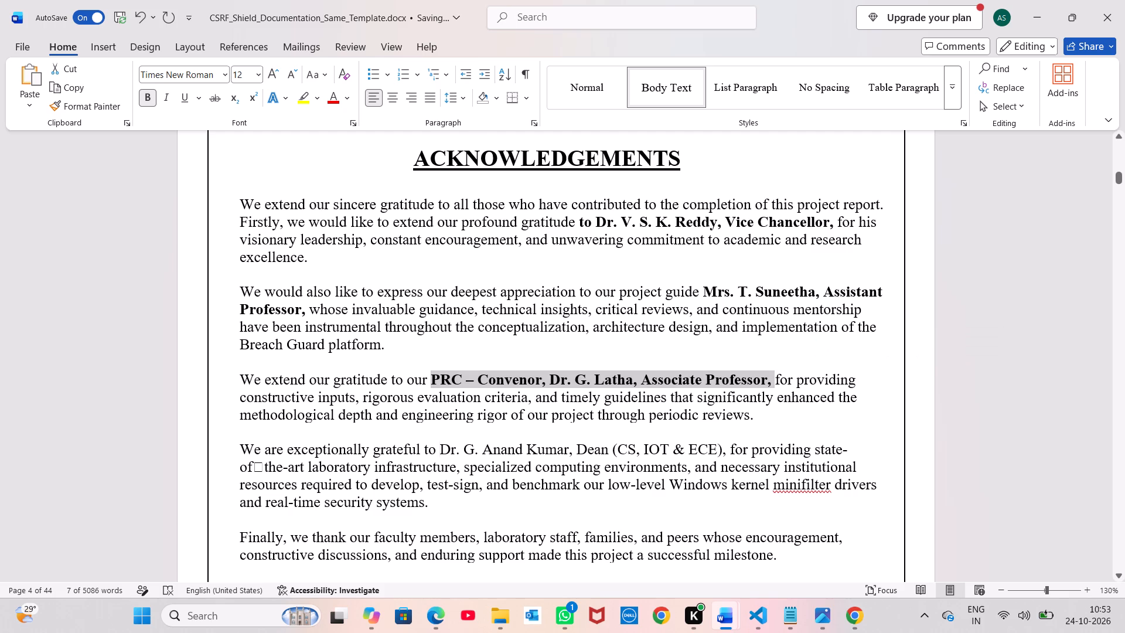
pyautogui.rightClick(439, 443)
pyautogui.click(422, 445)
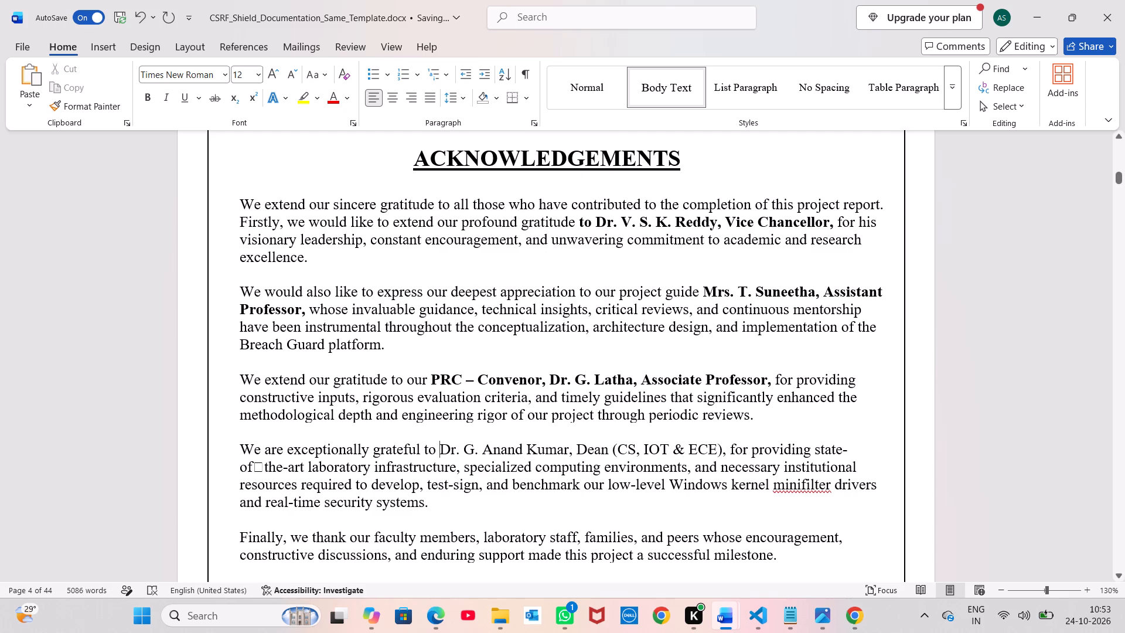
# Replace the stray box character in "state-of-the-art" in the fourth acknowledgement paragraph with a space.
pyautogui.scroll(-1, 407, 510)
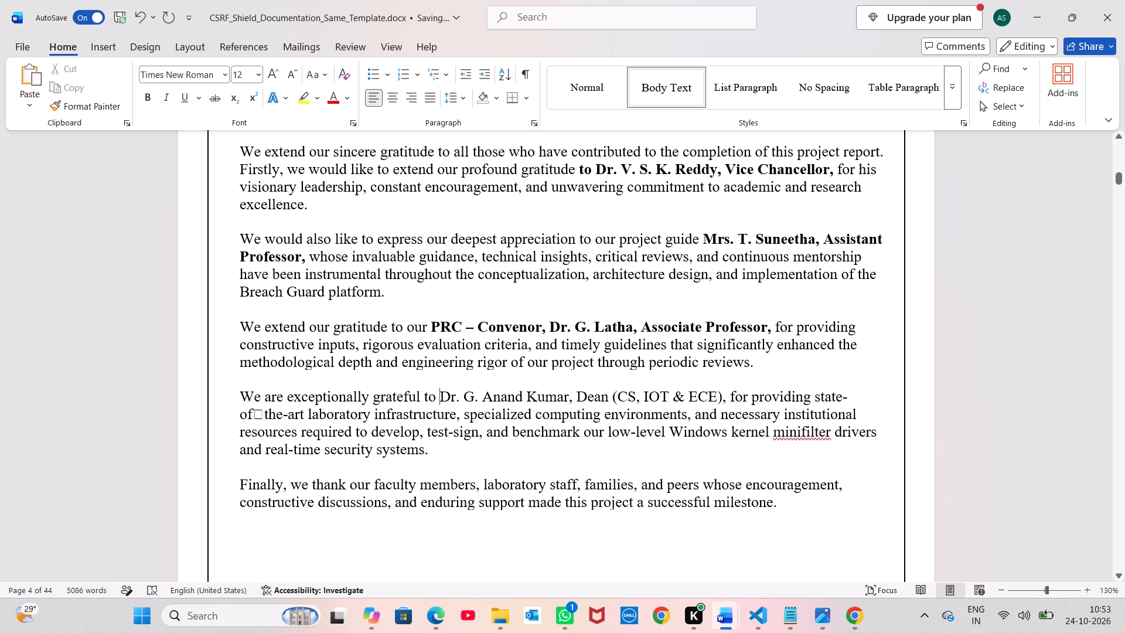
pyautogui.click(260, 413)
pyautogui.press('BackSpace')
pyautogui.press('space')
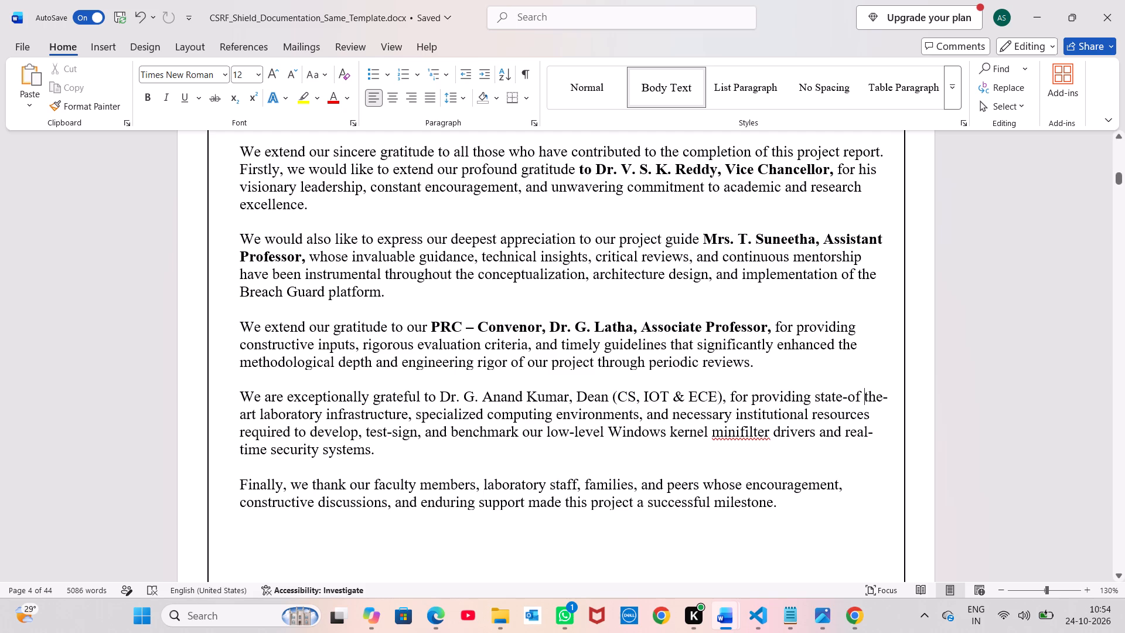
# Delete all the acknowledgement paragraphs between the ACKNOWLEDGEMENTS heading and the student names, leaving only spaces on the first line.
pyautogui.keyDown('ctrl'); pyautogui.scroll(-3, 506, 521); pyautogui.keyUp('ctrl')
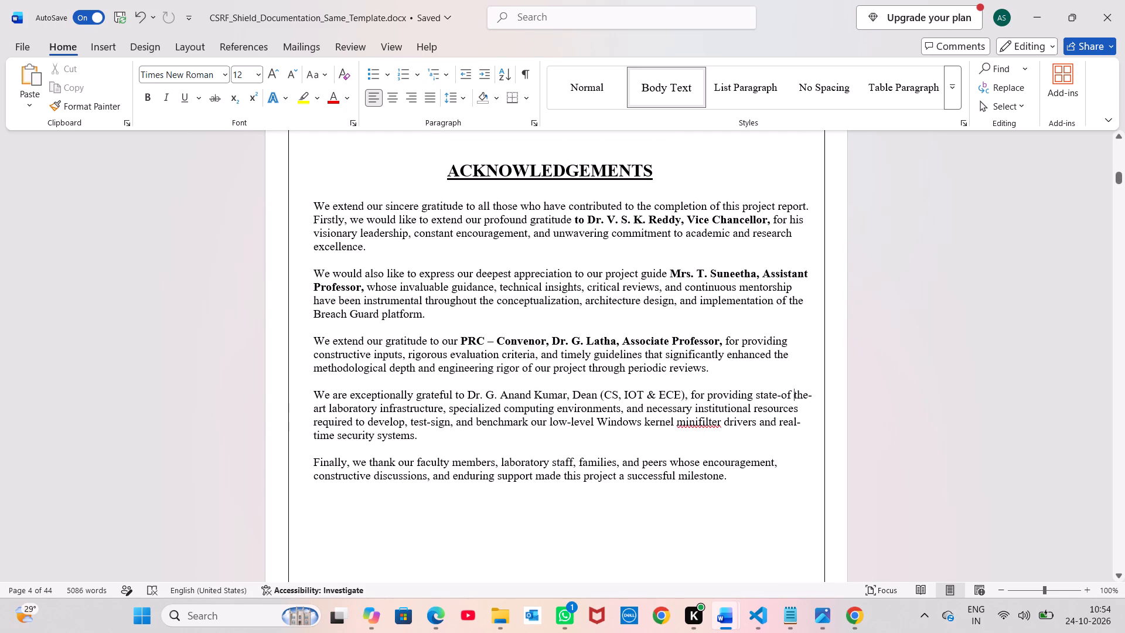
pyautogui.moveTo(316, 207); pyautogui.dragTo(704, 472)
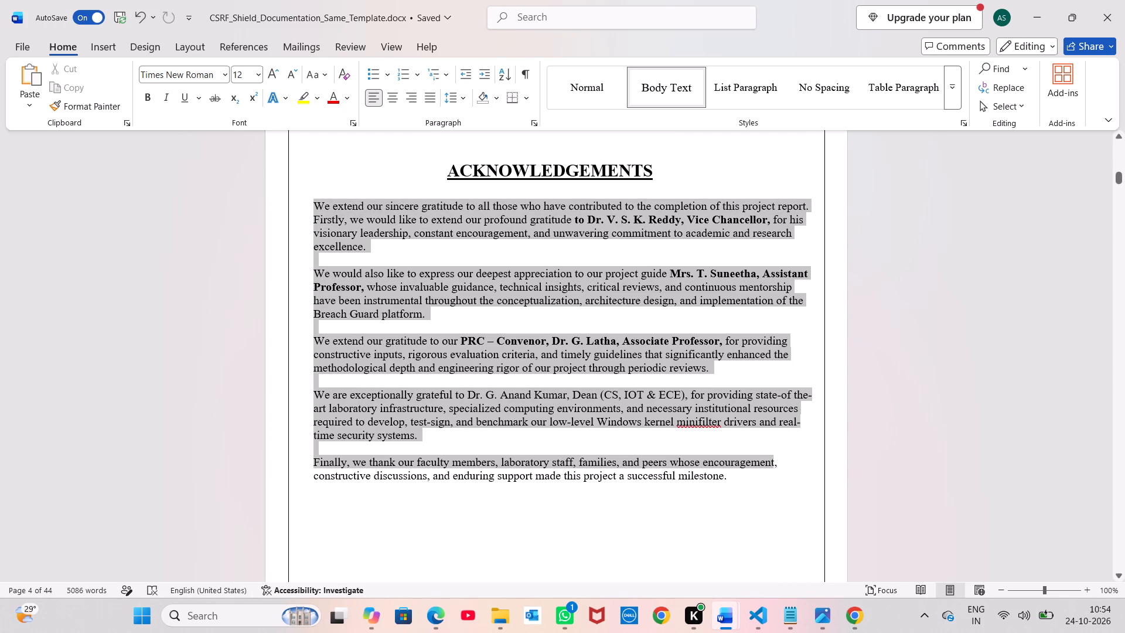
pyautogui.moveTo(704, 472); pyautogui.dragTo(701, 473)
pyautogui.press('BackSpace')
pyautogui.press('Right')
pyautogui.press('Right')
pyautogui.press('Right')
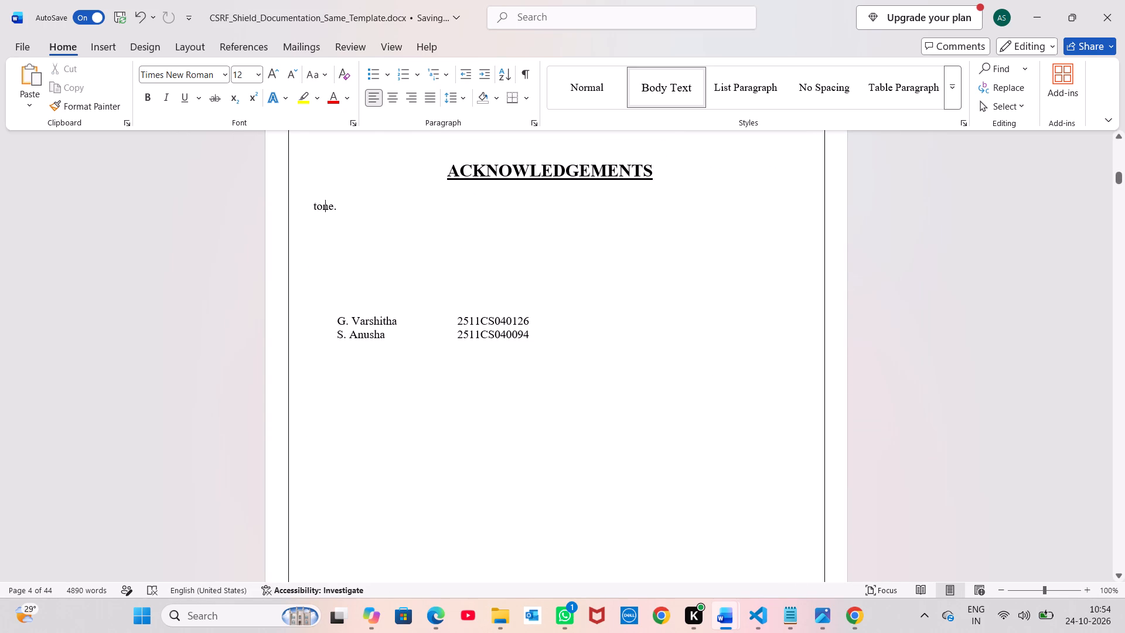
pyautogui.press('Right')
pyautogui.press('Right')
pyautogui.press('BackSpace')
pyautogui.press('BackSpace')
pyautogui.press('BackSpace')
pyautogui.press('BackSpace')
pyautogui.press('BackSpace')
pyautogui.press('space')
pyautogui.press('space')
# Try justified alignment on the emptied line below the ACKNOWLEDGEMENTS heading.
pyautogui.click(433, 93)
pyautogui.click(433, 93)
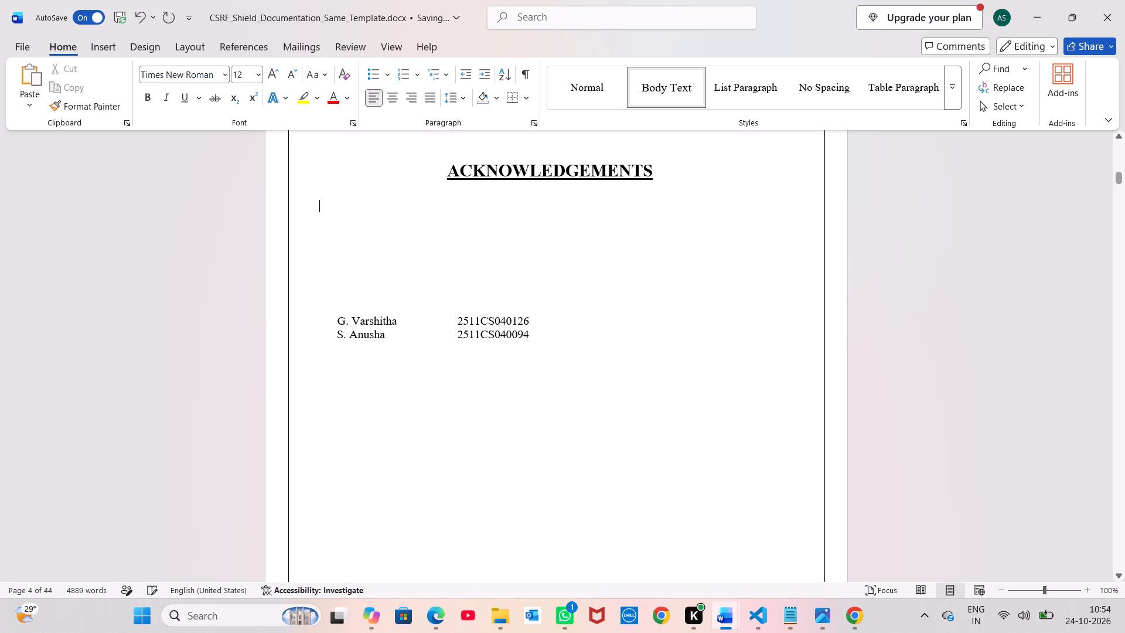
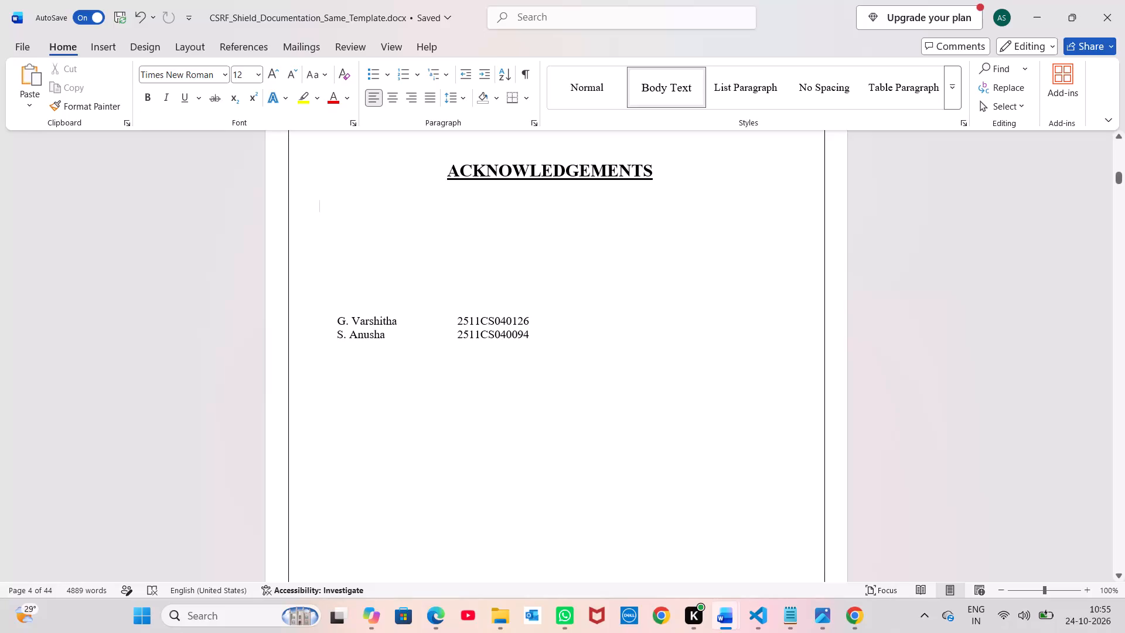
# Paste the copied replacement acknowledgement text on the empty line below the ACKNOWLEDGEMENTS heading.
pyautogui.hotkey('ctrl', 'v')
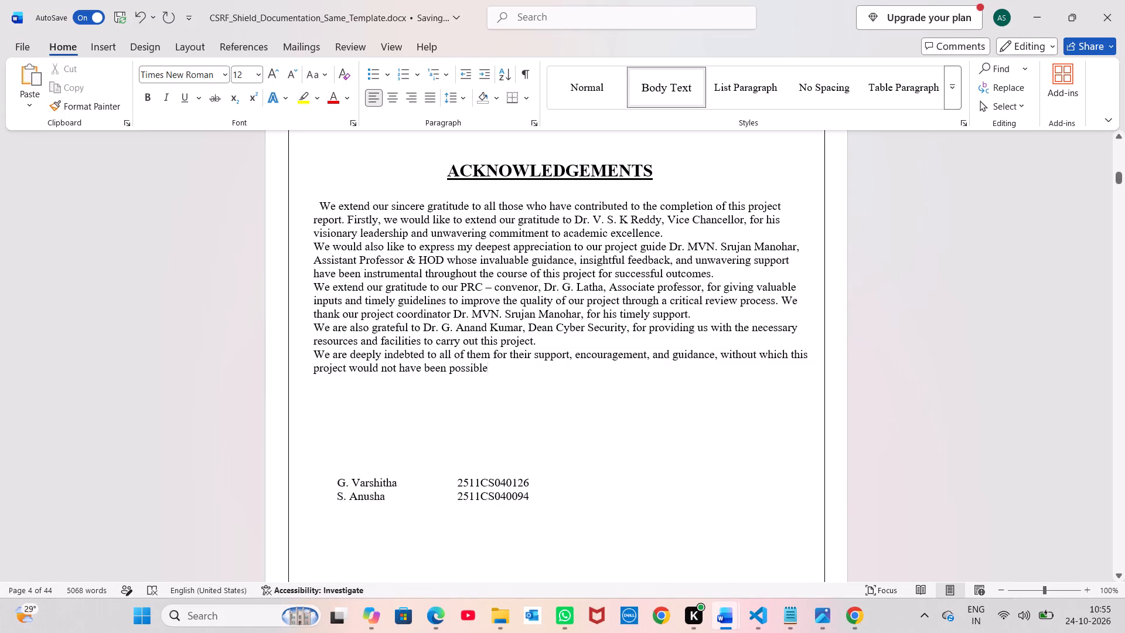
# Insert a blank line after each of the first four acknowledgement paragraphs to separate all five paragraphs.
pyautogui.click(663, 232)
pyautogui.press('Return')
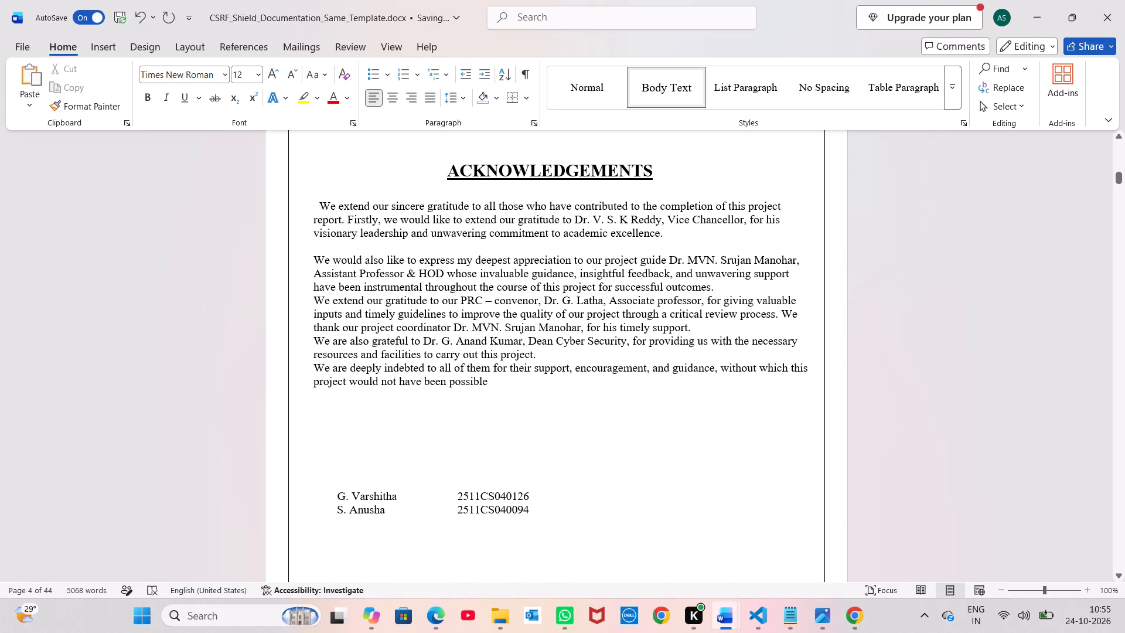
pyautogui.click(728, 284)
pyautogui.press('Return')
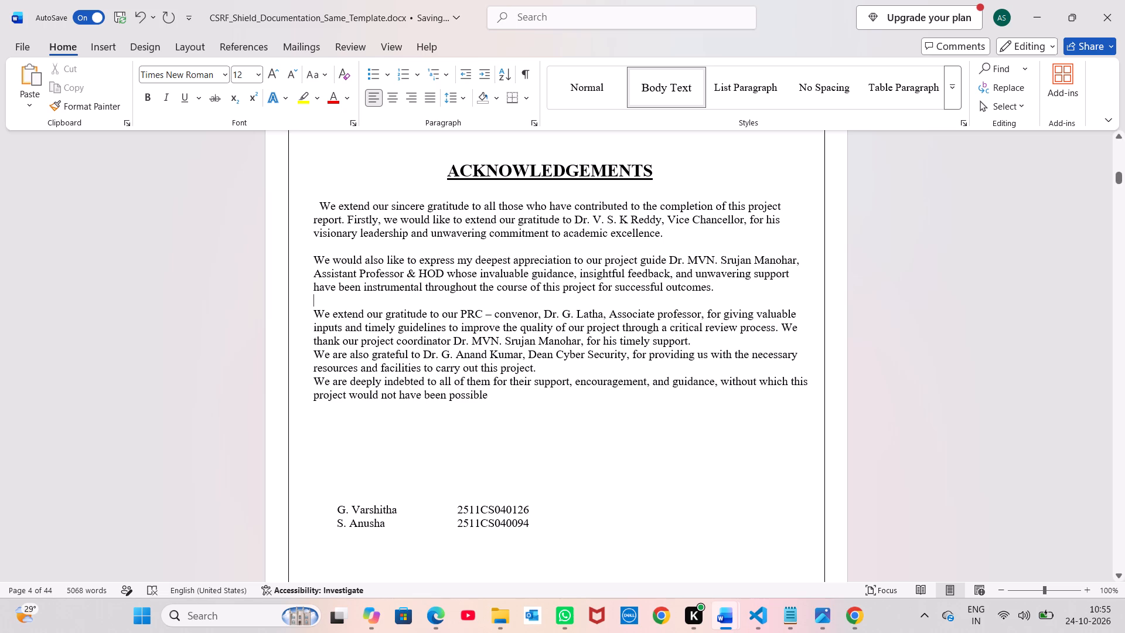
pyautogui.click(706, 342)
pyautogui.press('Return')
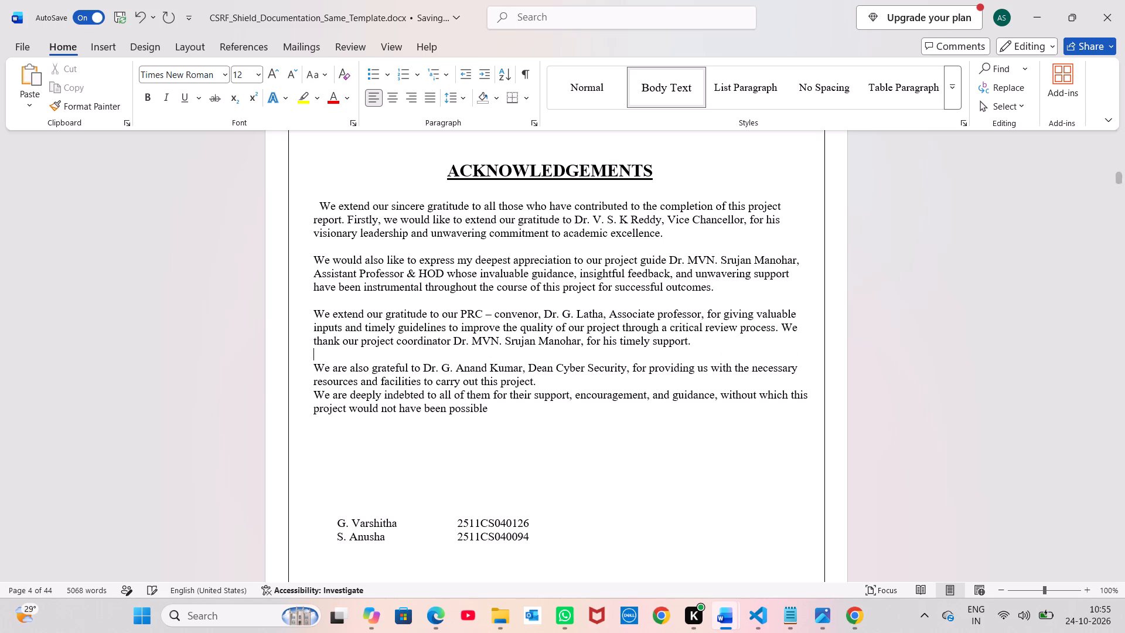
pyautogui.click(570, 374)
pyautogui.press('Return')
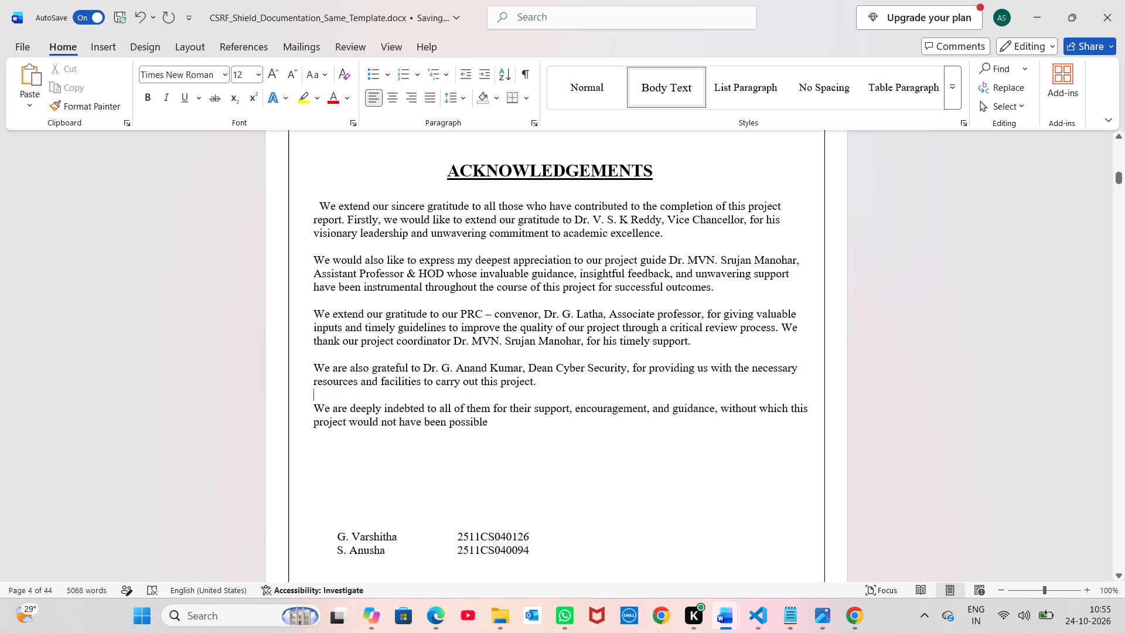
# Justify all the acknowledgement paragraphs, from "We extend our sincere gratitude" to "would not have been possible".
pyautogui.moveTo(321, 195); pyautogui.dragTo(514, 427)
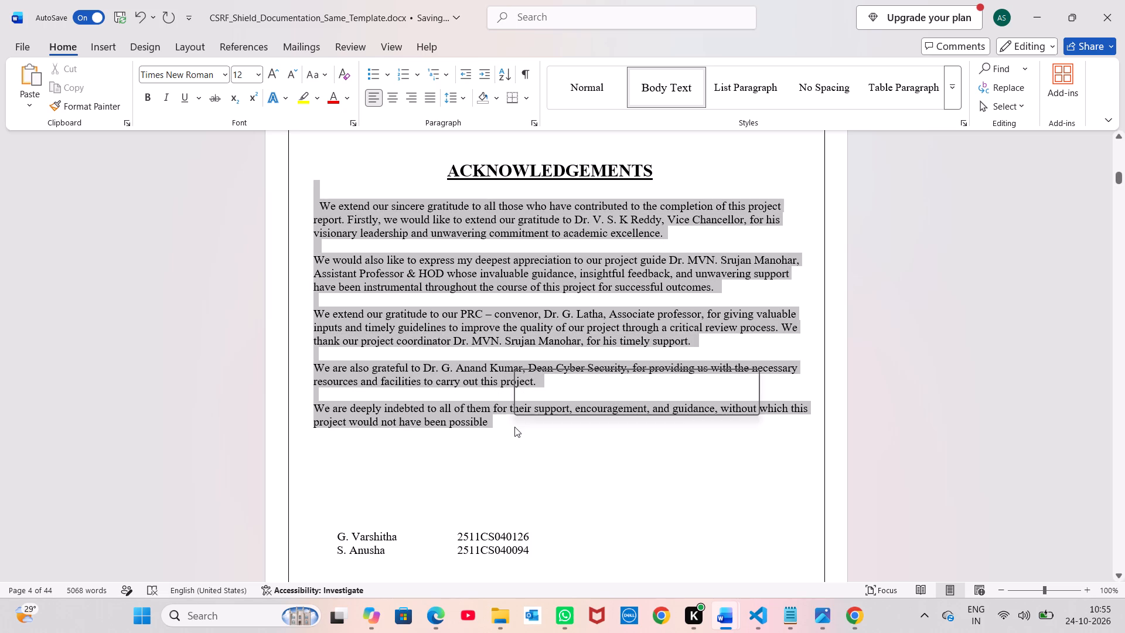
pyautogui.click(426, 94)
pyautogui.click(587, 243)
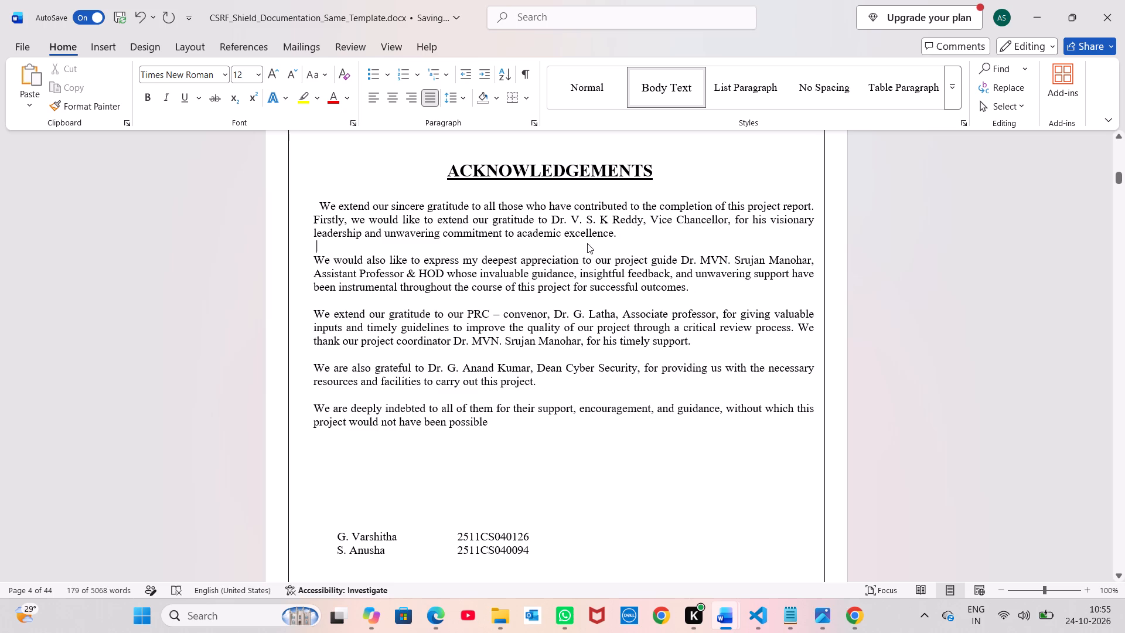
# Make the Vice Chancellor's name and the title "Vice Chancellor," bold in the first acknowledgement paragraph.
pyautogui.moveTo(551, 221); pyautogui.dragTo(709, 237)
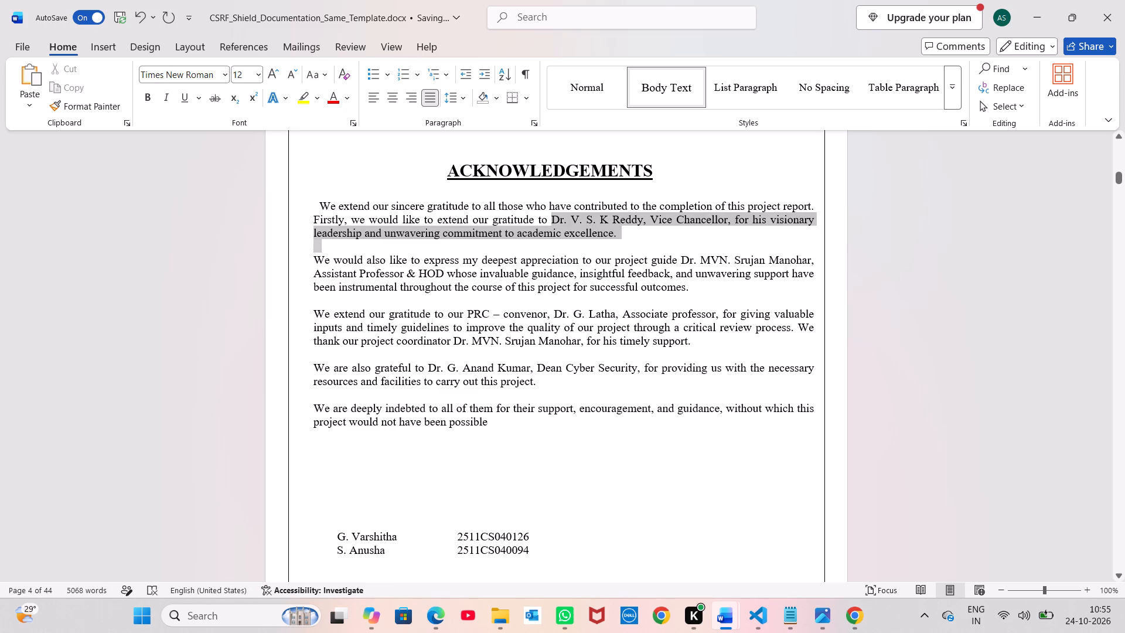
pyautogui.moveTo(709, 237); pyautogui.dragTo(735, 214)
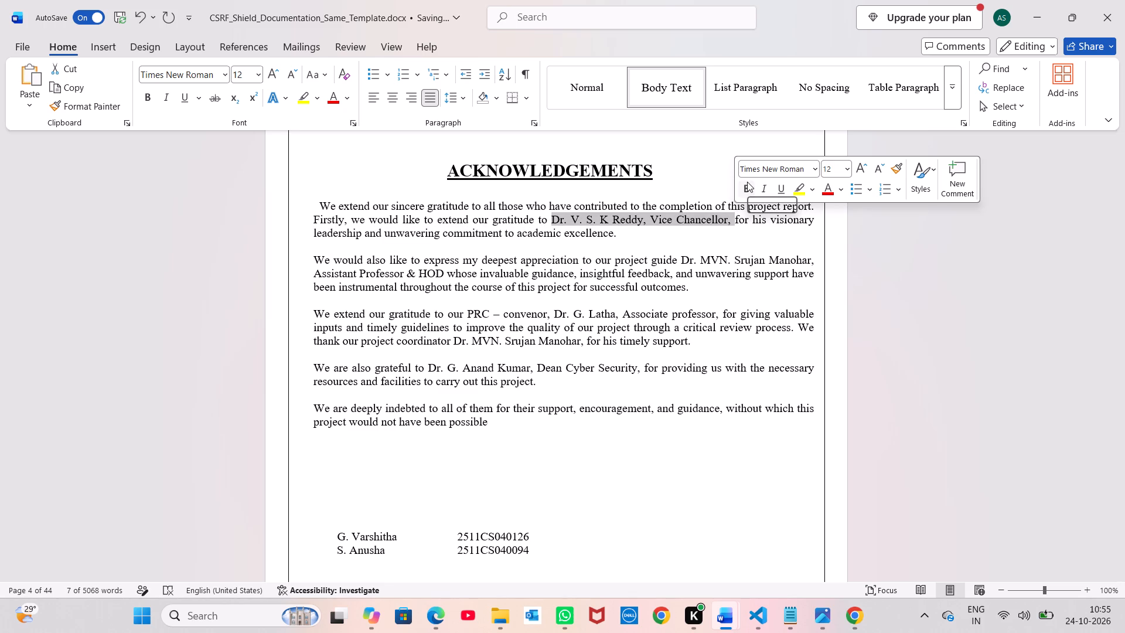
pyautogui.click(747, 182)
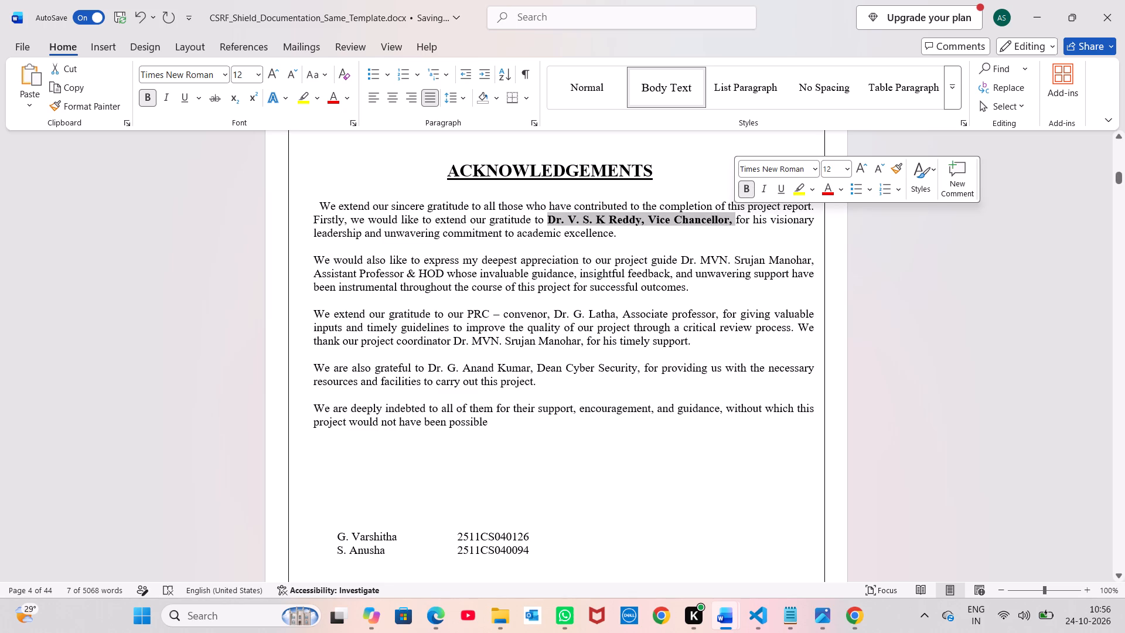
# Make the project guide's name and "Assistant Professor & HOD" bold in the second acknowledgement paragraph.
pyautogui.moveTo(679, 263); pyautogui.dragTo(600, 268)
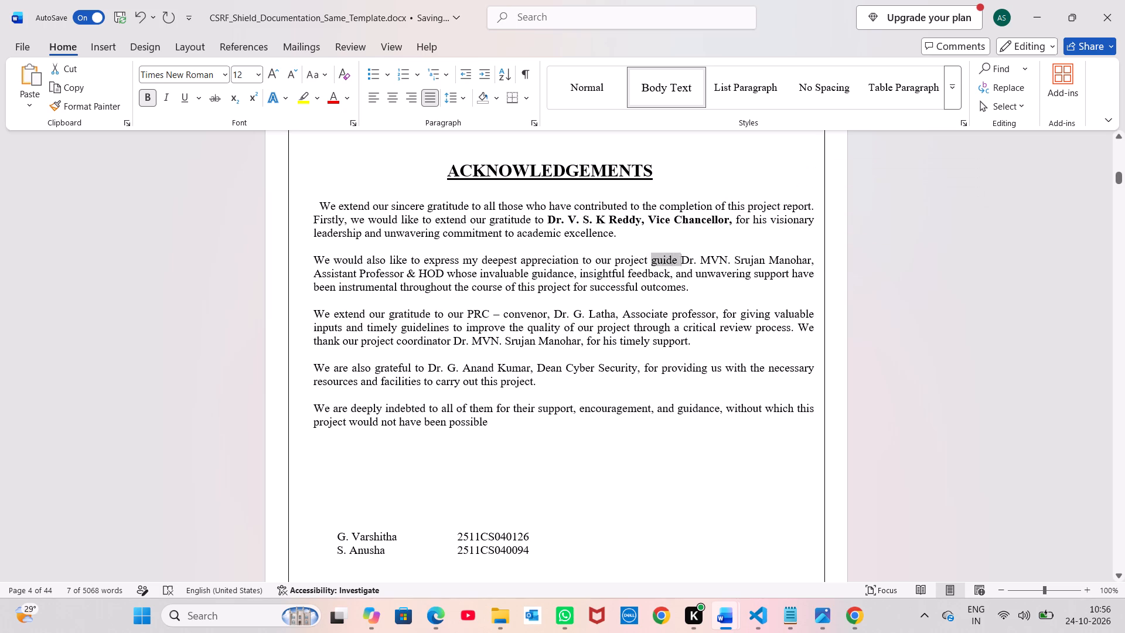
pyautogui.moveTo(600, 268); pyautogui.dragTo(450, 270)
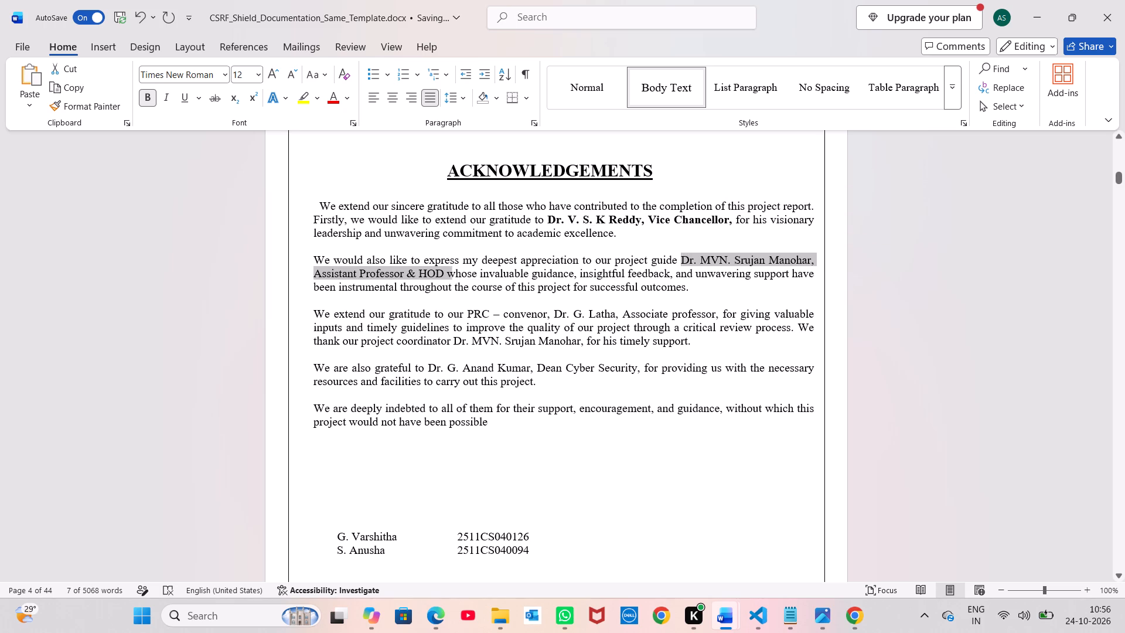
pyautogui.moveTo(450, 270); pyautogui.dragTo(444, 270)
pyautogui.click(453, 251)
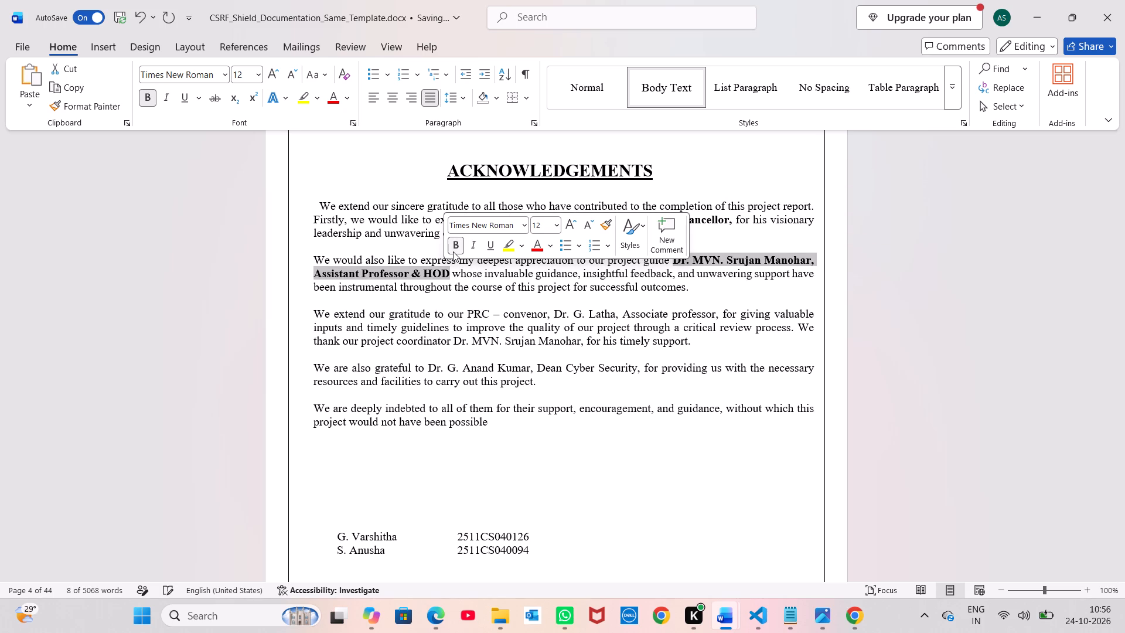
pyautogui.click(564, 346)
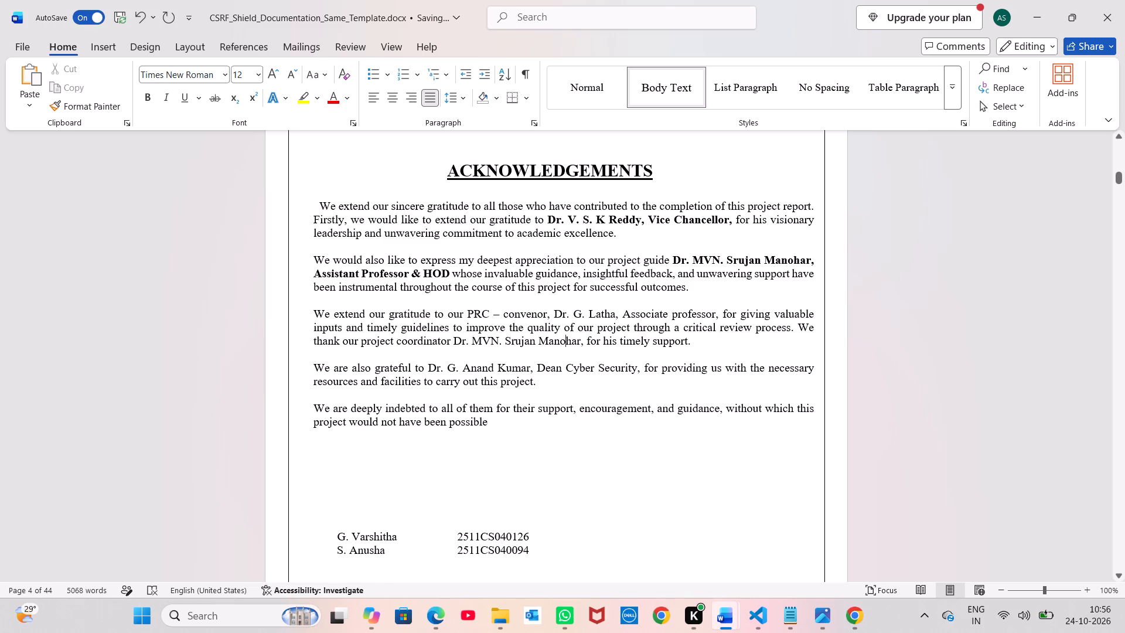
# Make the PRC convenor's name and "Associate professor," bold in the third acknowledgement paragraph, including the comma before the name.
pyautogui.moveTo(551, 314); pyautogui.dragTo(674, 314)
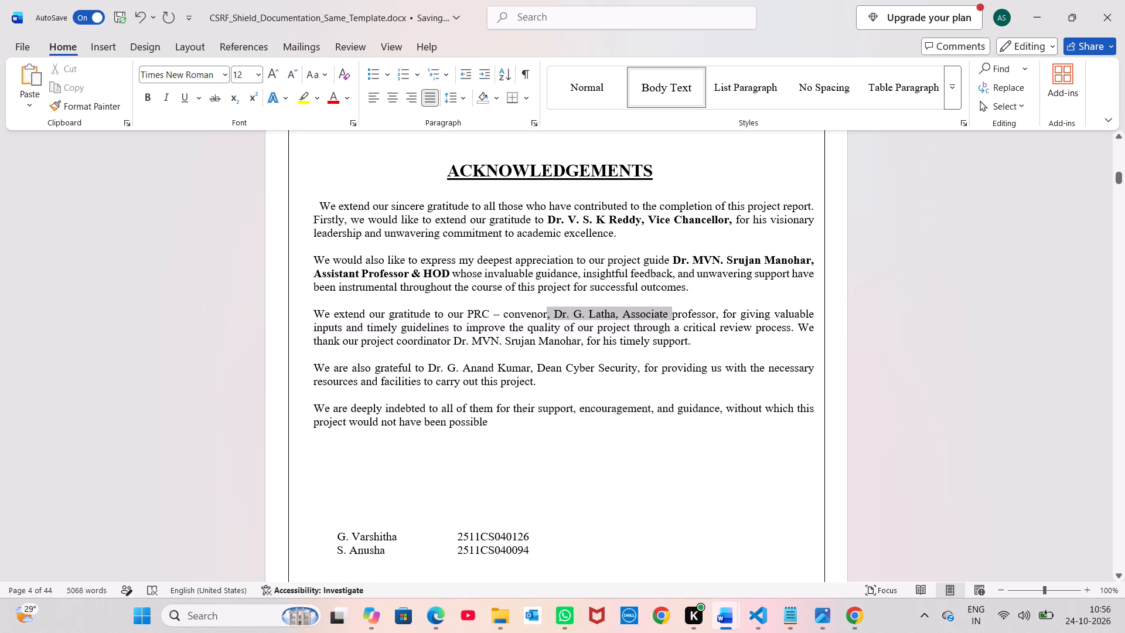
pyautogui.moveTo(674, 314); pyautogui.dragTo(745, 314)
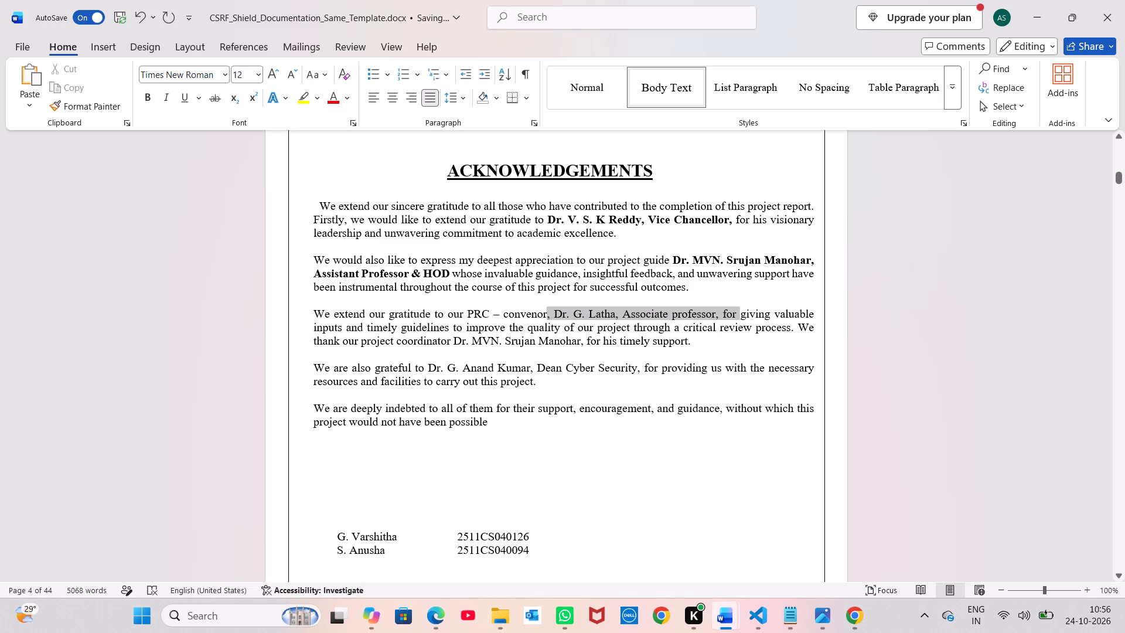
pyautogui.moveTo(745, 314); pyautogui.dragTo(718, 316)
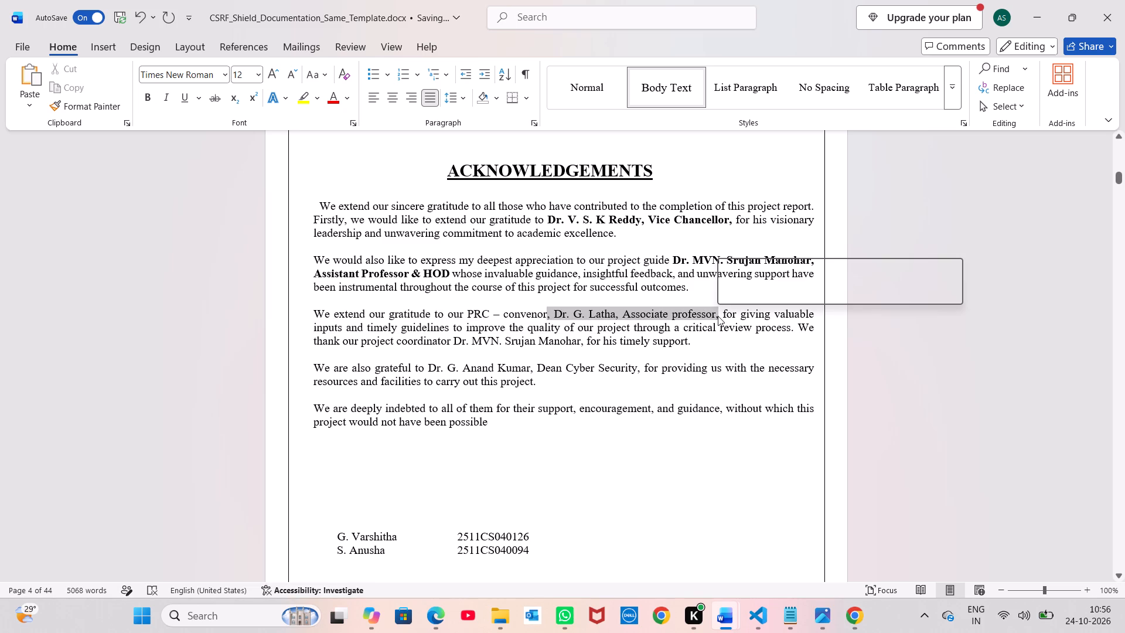
pyautogui.click(728, 298)
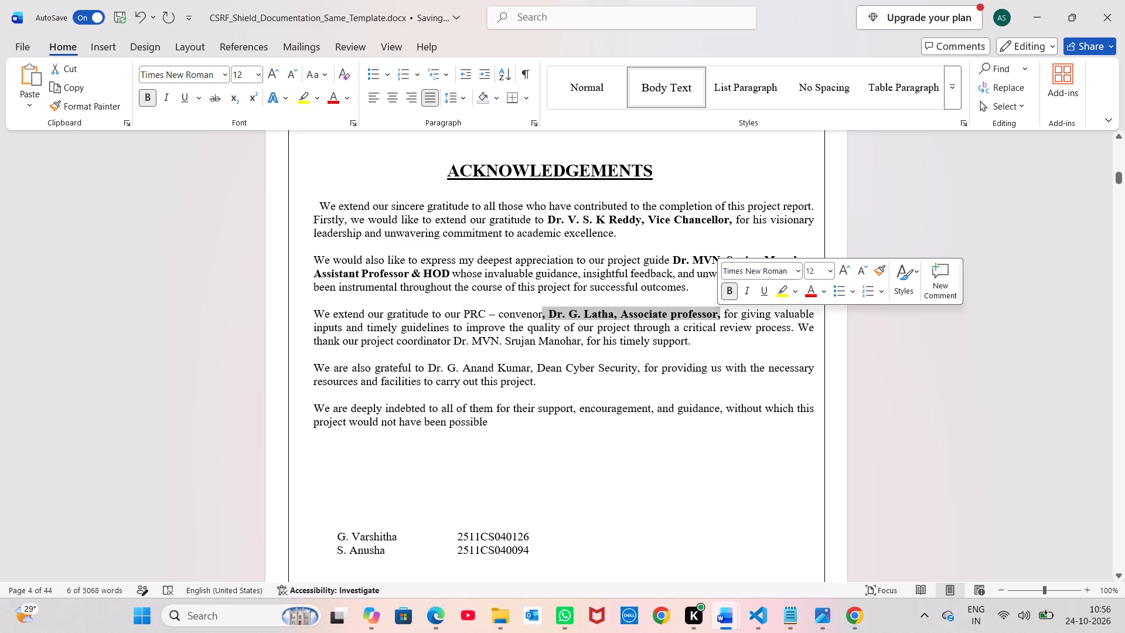
# Make the project coordinator's name bold in the last sentence of the third acknowledgement paragraph.
pyautogui.moveTo(452, 339); pyautogui.dragTo(596, 348)
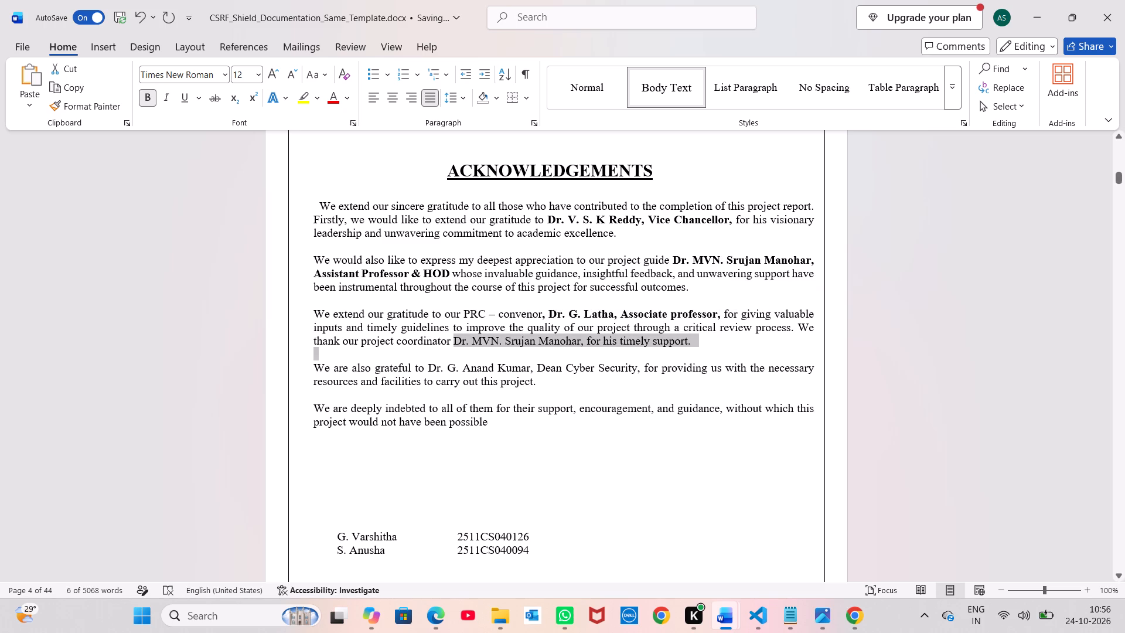
pyautogui.moveTo(596, 348); pyautogui.dragTo(581, 343)
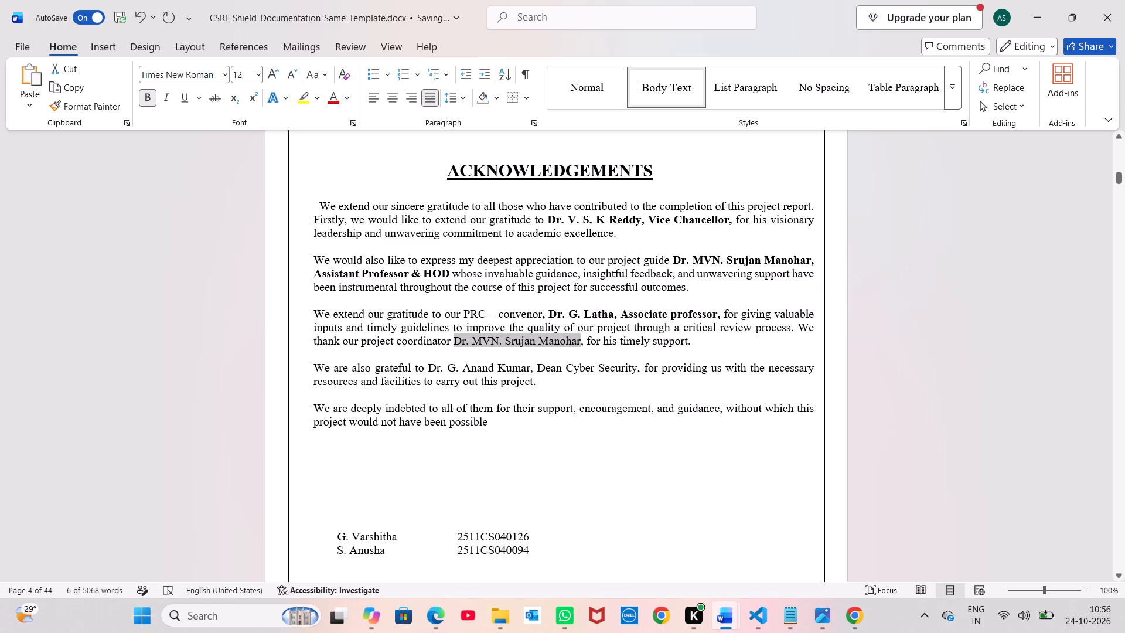
pyautogui.moveTo(581, 343); pyautogui.dragTo(584, 343)
pyautogui.moveTo(584, 343); pyautogui.dragTo(581, 339)
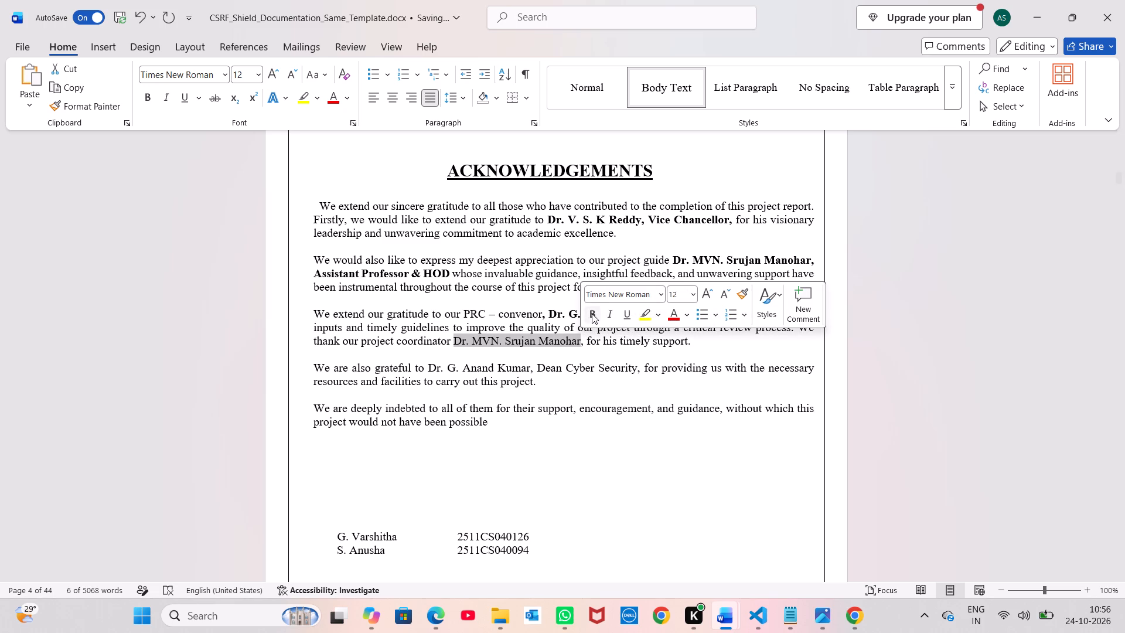
pyautogui.click(592, 314)
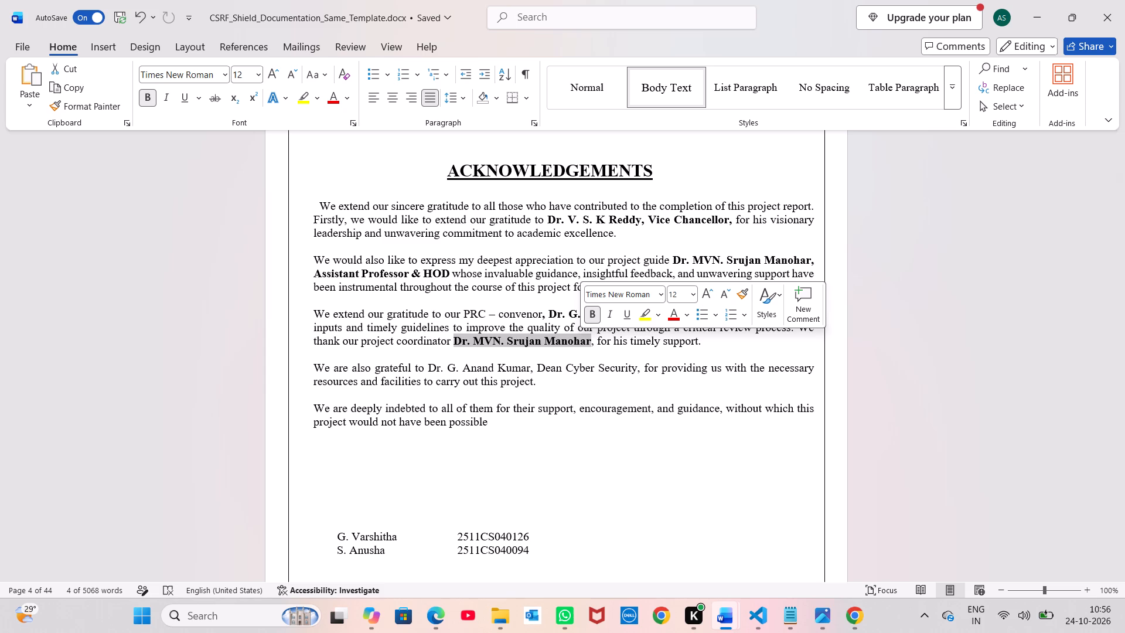
# Make the comma directly after the project coordinator's name bold in the third acknowledgement paragraph.
pyautogui.click(593, 340)
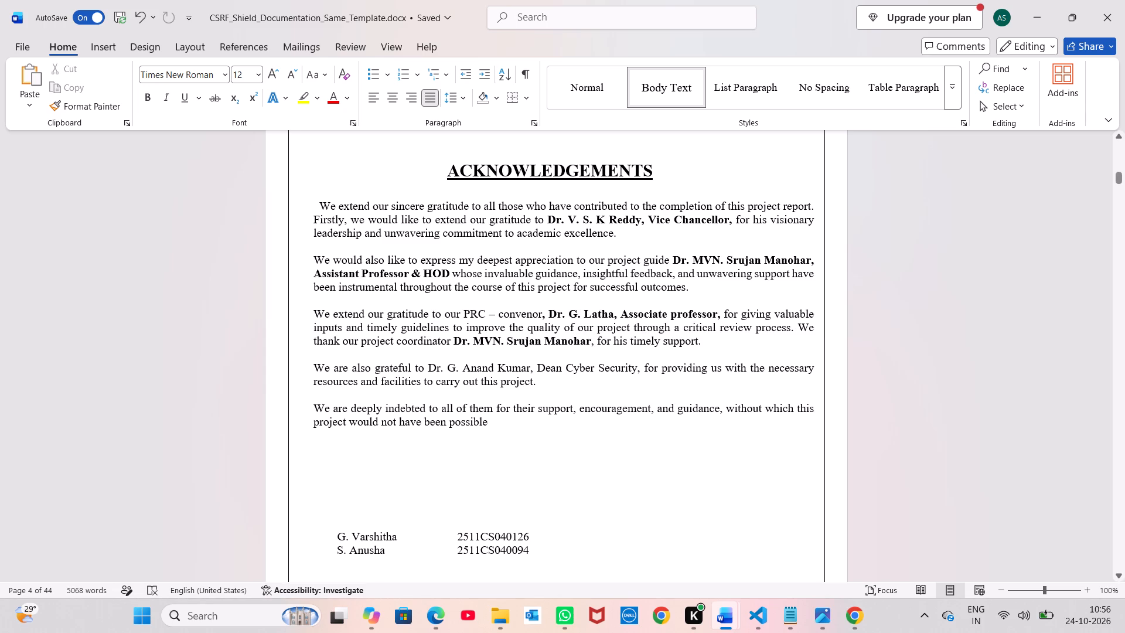
pyautogui.doubleClick(592, 341)
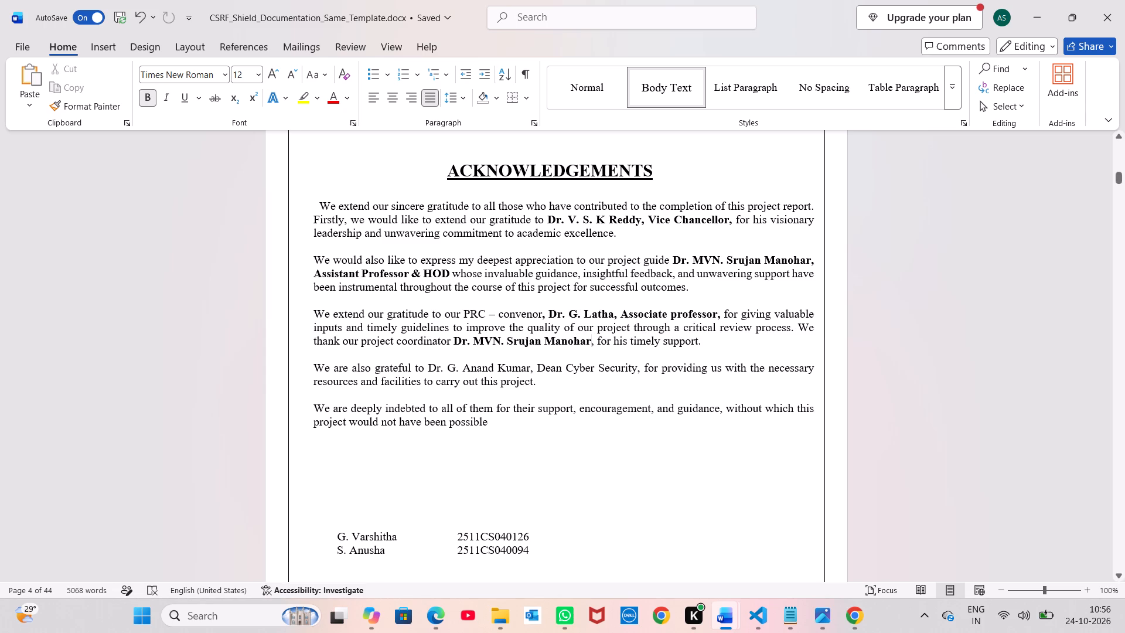
pyautogui.doubleClick(592, 341)
pyautogui.click(592, 341)
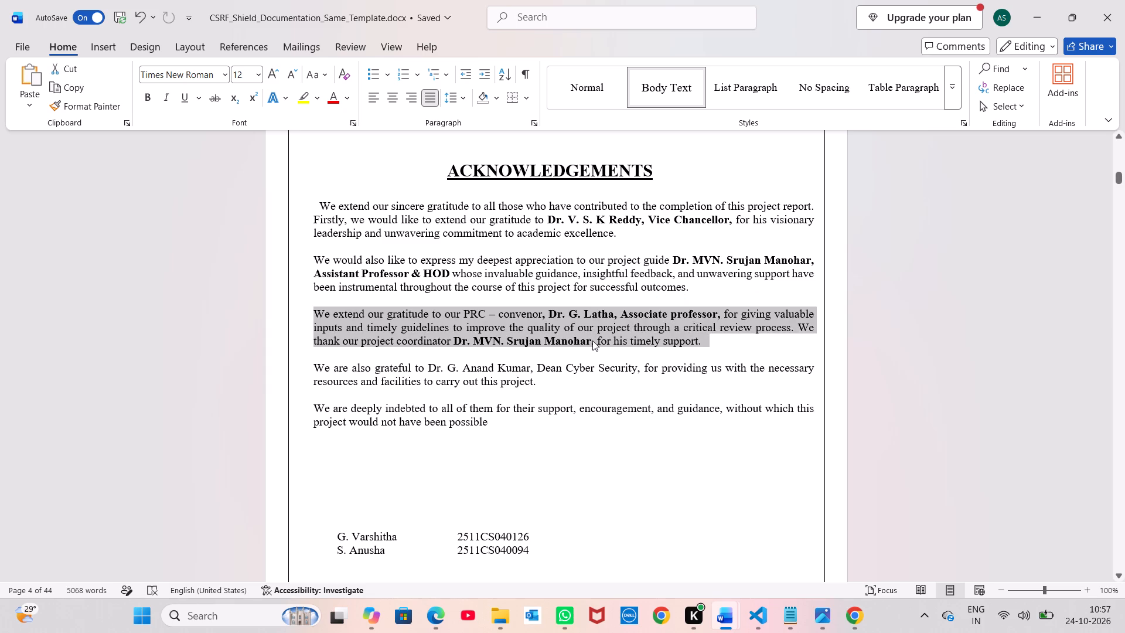
pyautogui.click(595, 336)
pyautogui.click(595, 336)
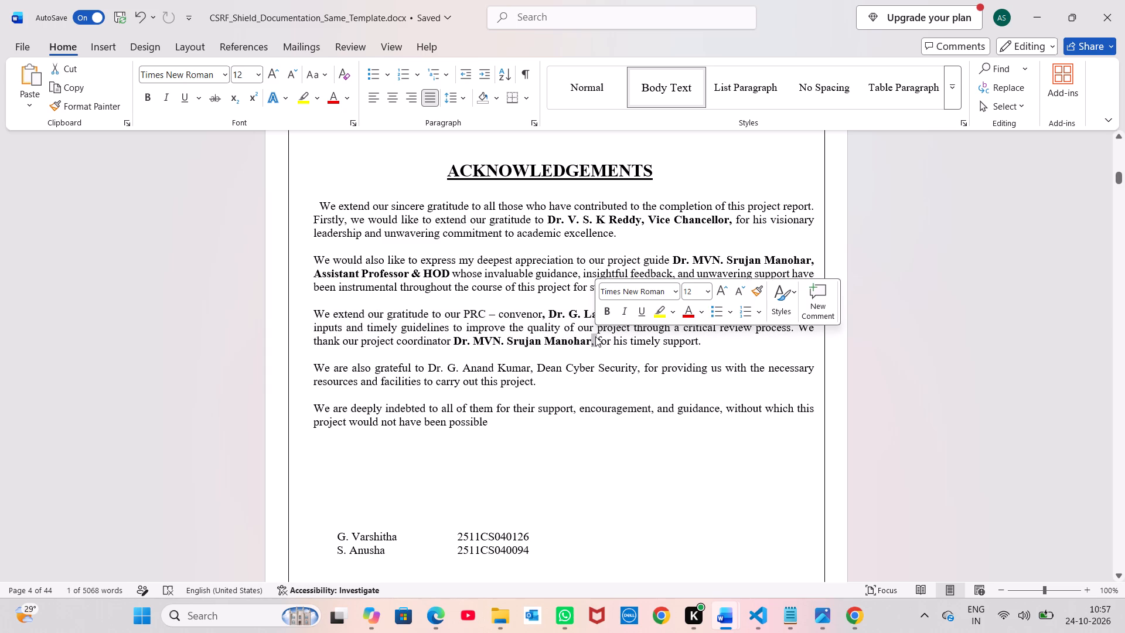
pyautogui.click(600, 314)
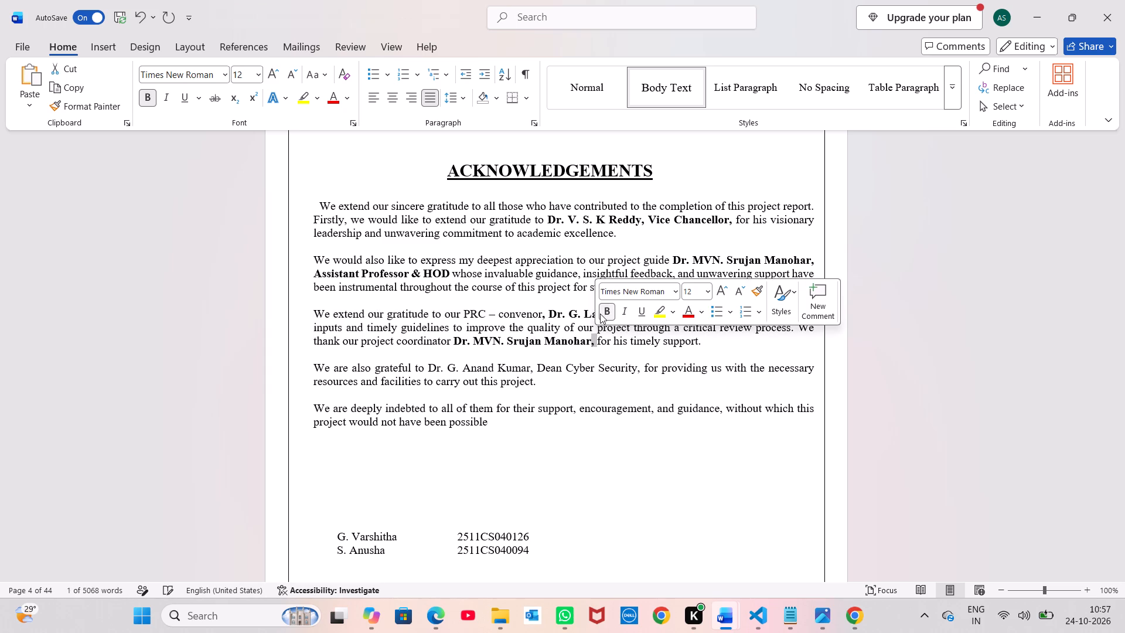
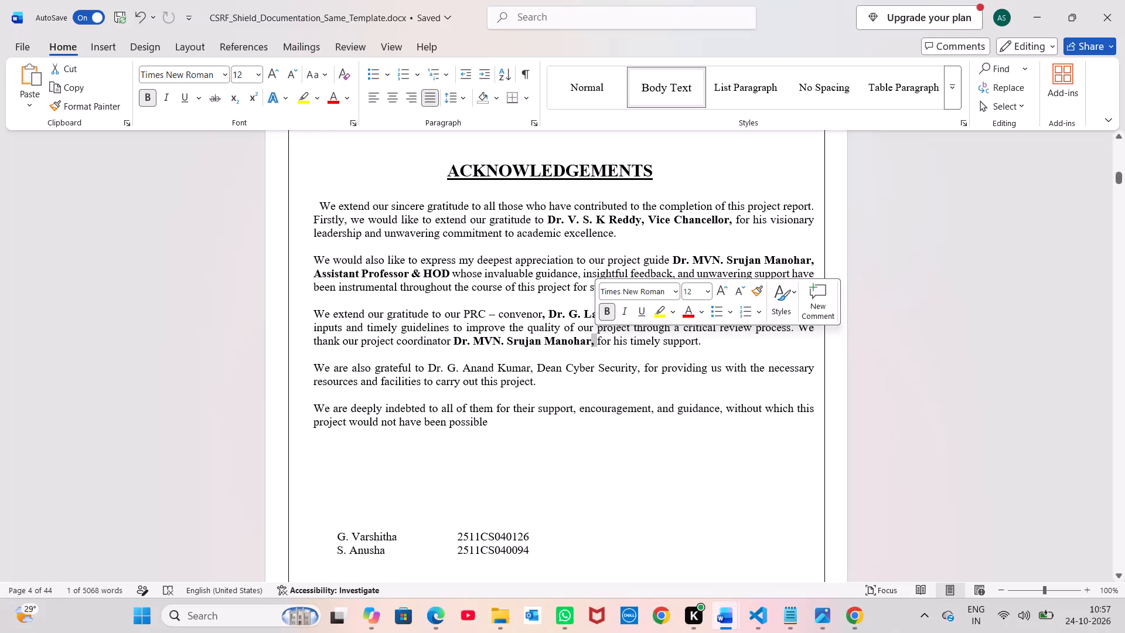
# Move the Dean Cyber Security paragraph to directly after the first acknowledgement paragraph and remove the blank line left at its old place.
pyautogui.click(480, 444)
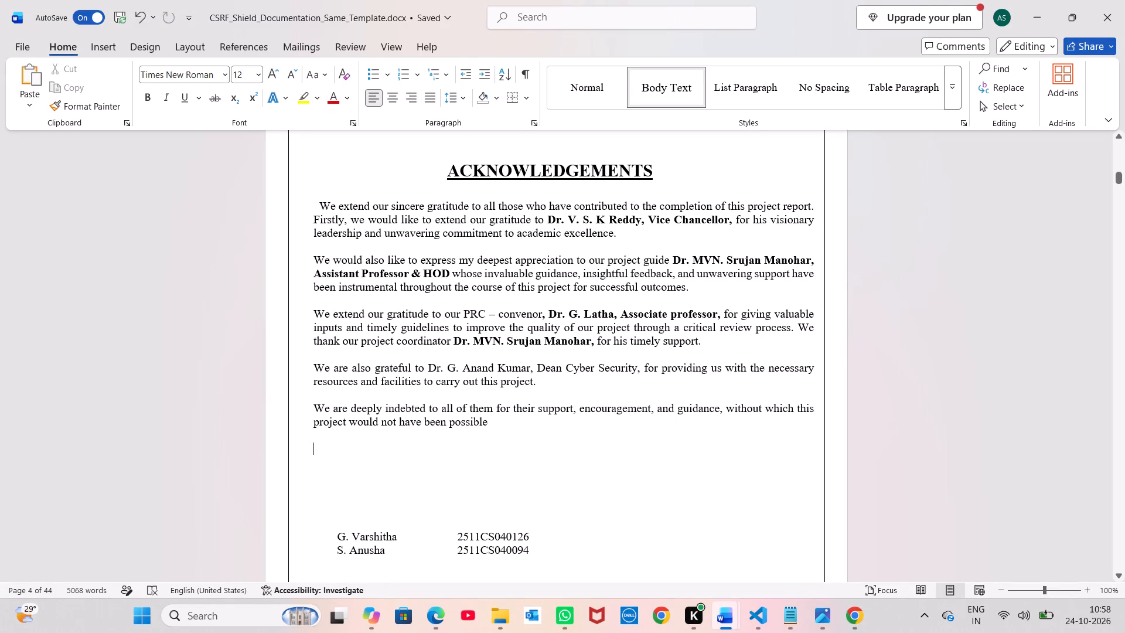
pyautogui.click(536, 386)
pyautogui.moveTo(311, 362); pyautogui.dragTo(452, 390)
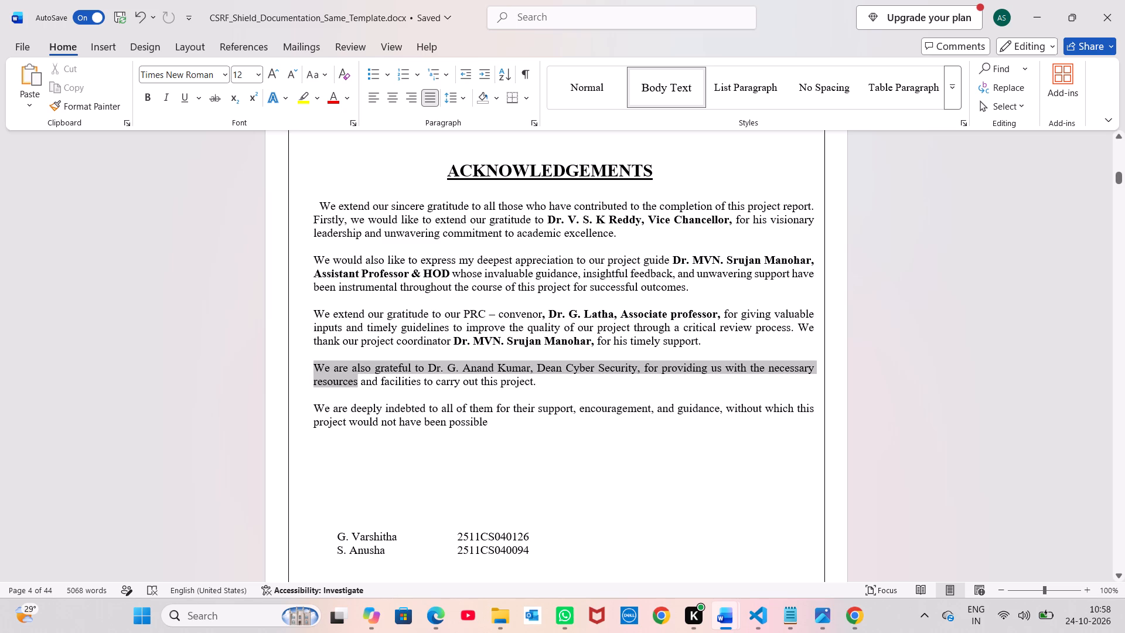
pyautogui.moveTo(452, 390); pyautogui.dragTo(536, 380)
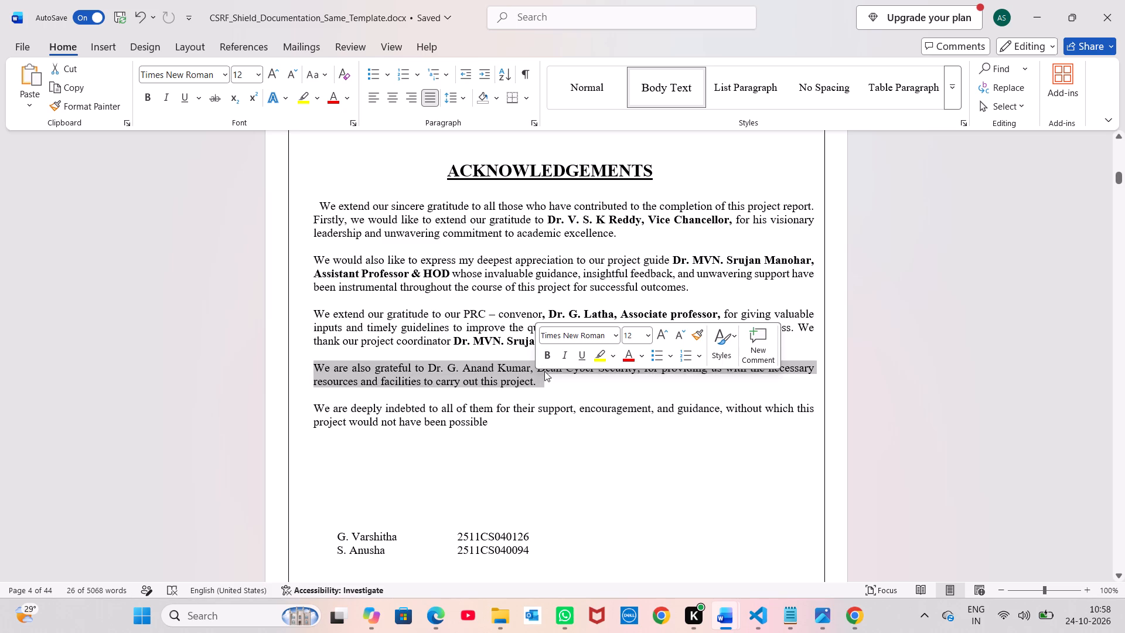
pyautogui.rightClick(533, 376)
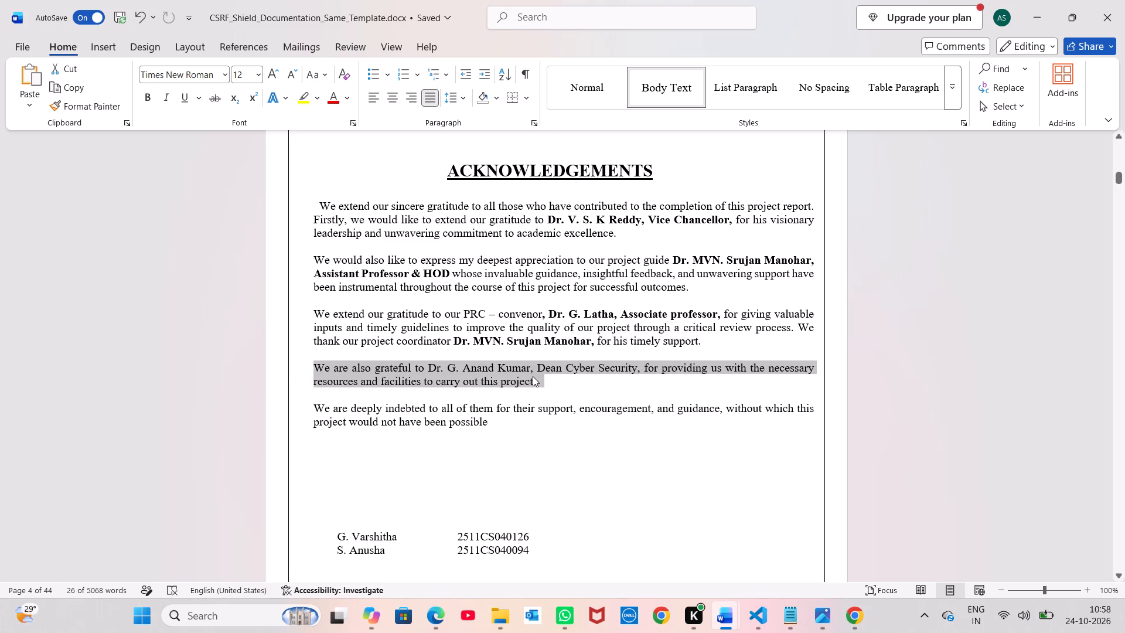
pyautogui.click(574, 101)
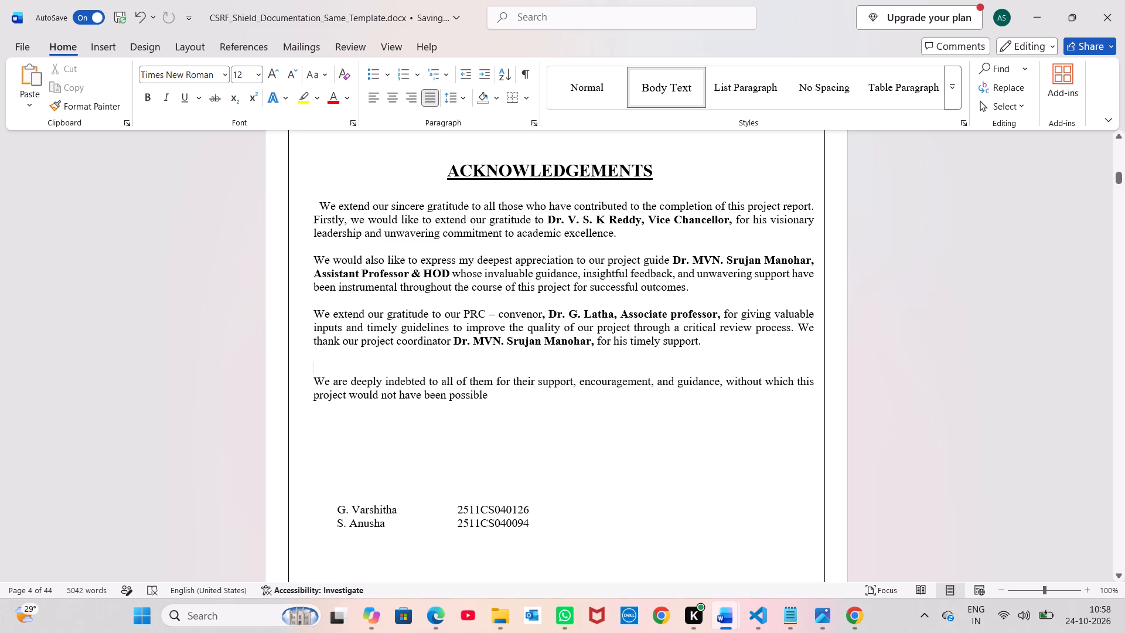
pyautogui.click(649, 218)
pyautogui.click(386, 250)
pyautogui.press('Return')
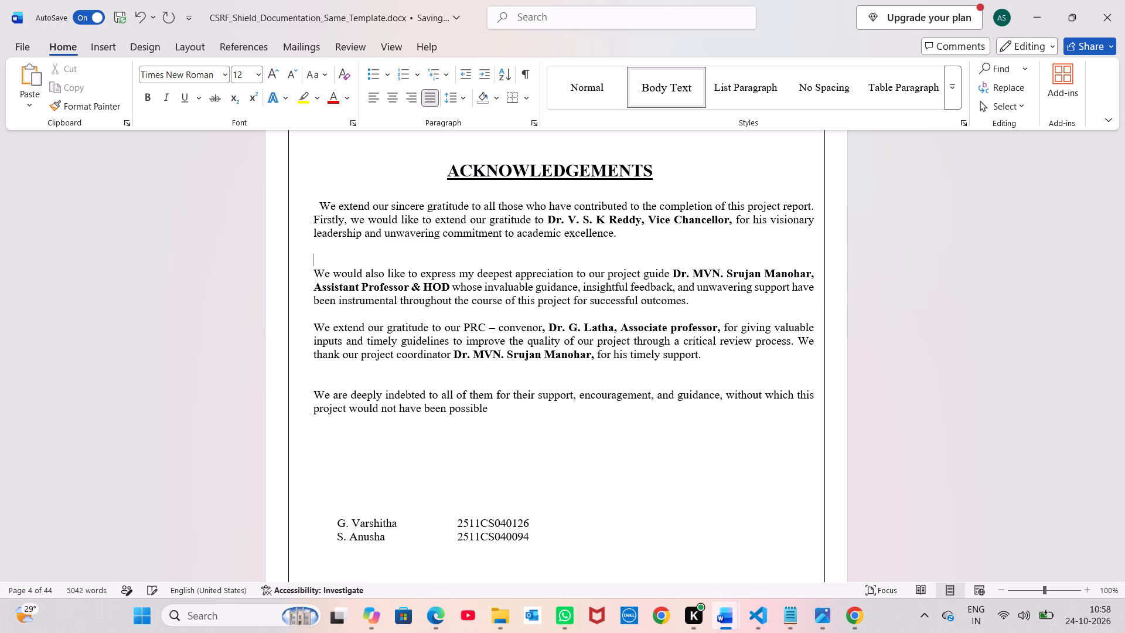
pyautogui.hotkey('ctrl', 'v')
pyautogui.click(365, 405)
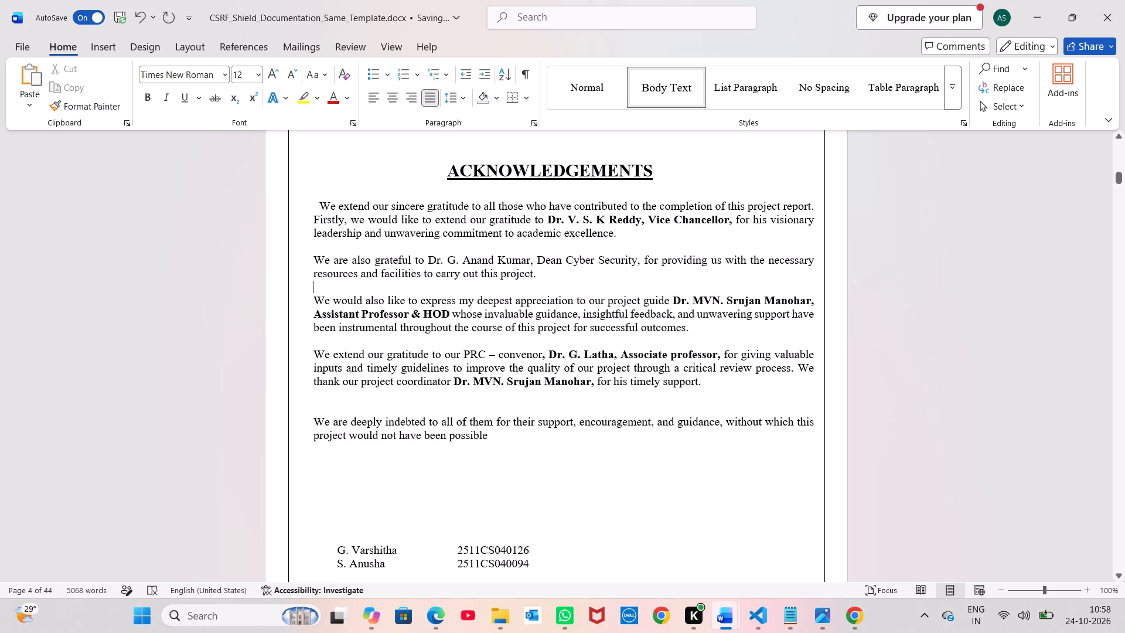
pyautogui.press('BackSpace')
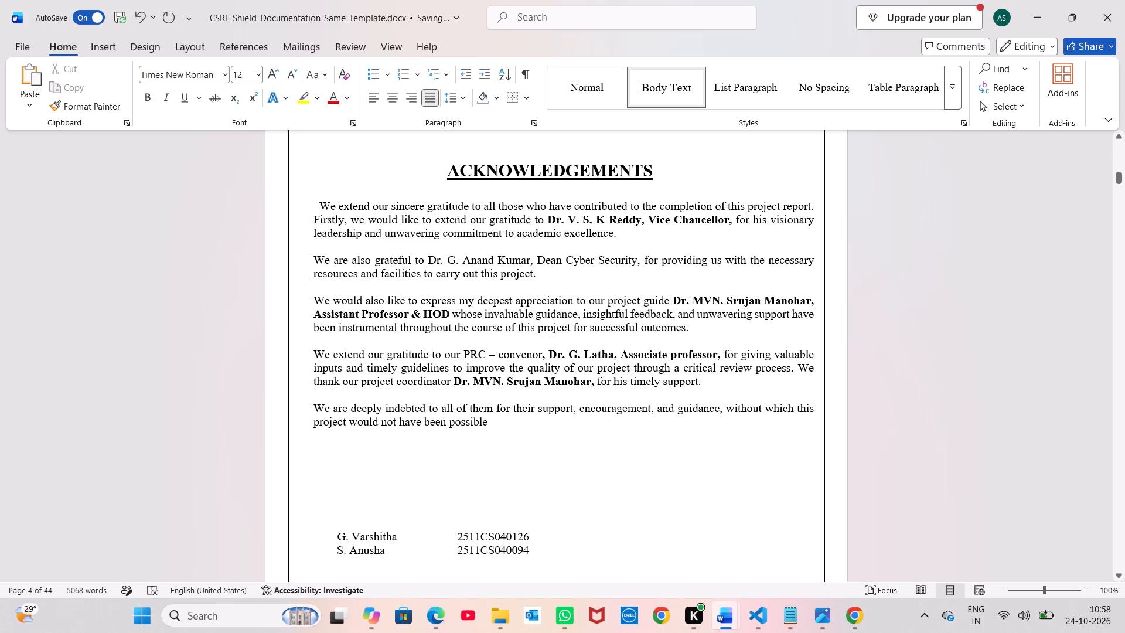
# Make the dean's name and "Dean Cyber Security," bold in the second acknowledgement paragraph.
pyautogui.click(427, 261)
pyautogui.click(431, 262)
pyautogui.moveTo(431, 262); pyautogui.dragTo(642, 260)
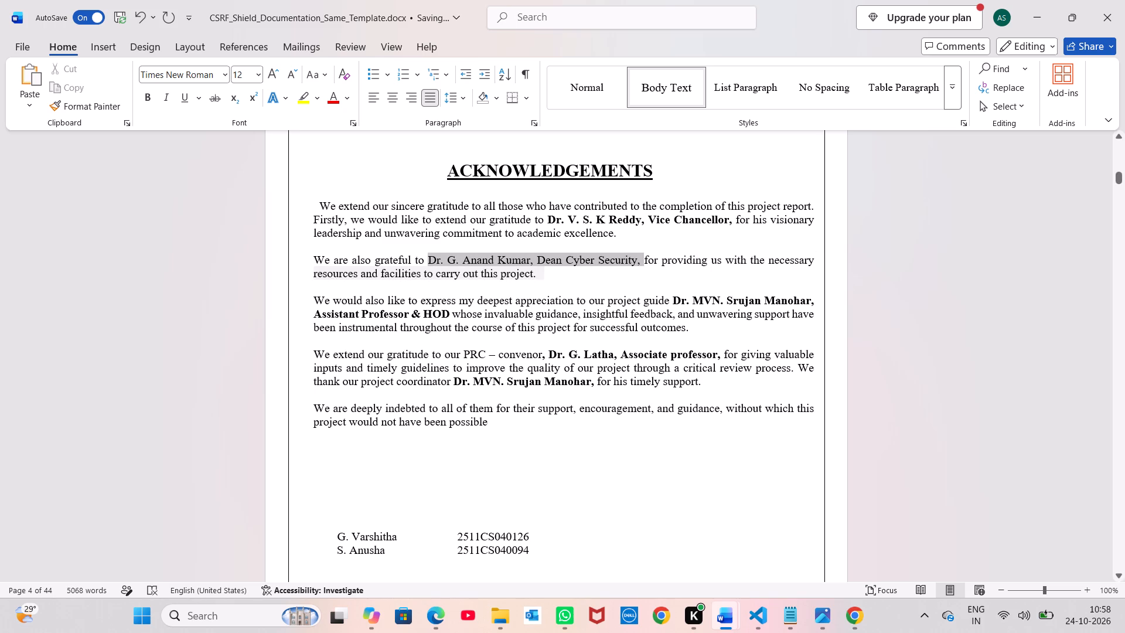
pyautogui.moveTo(642, 260); pyautogui.dragTo(642, 259)
pyautogui.click(654, 239)
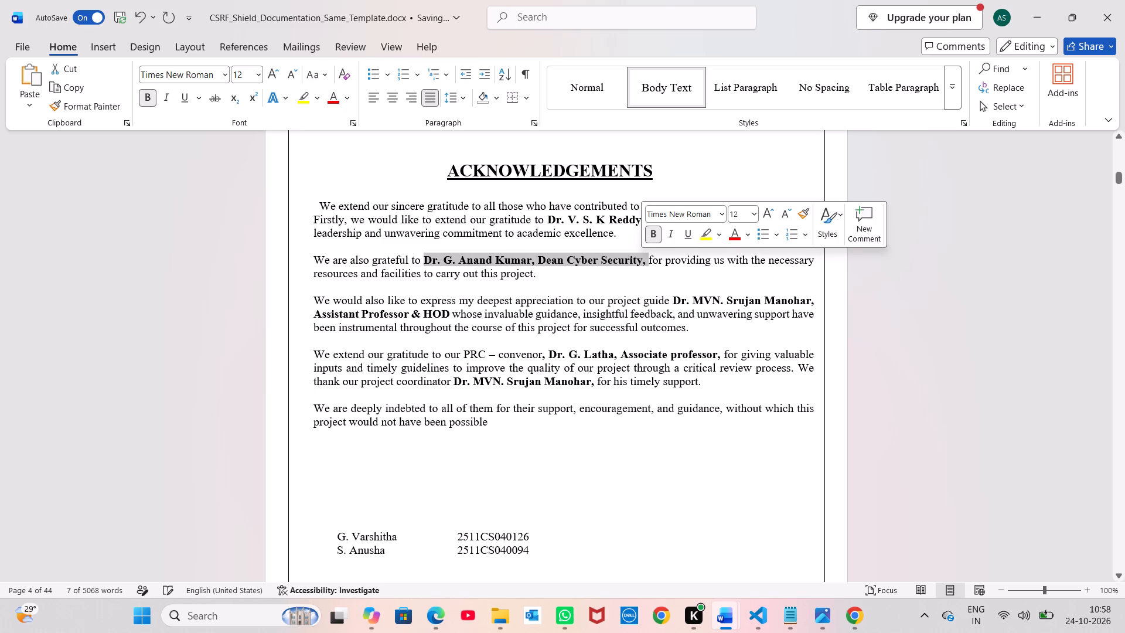
pyautogui.click(657, 370)
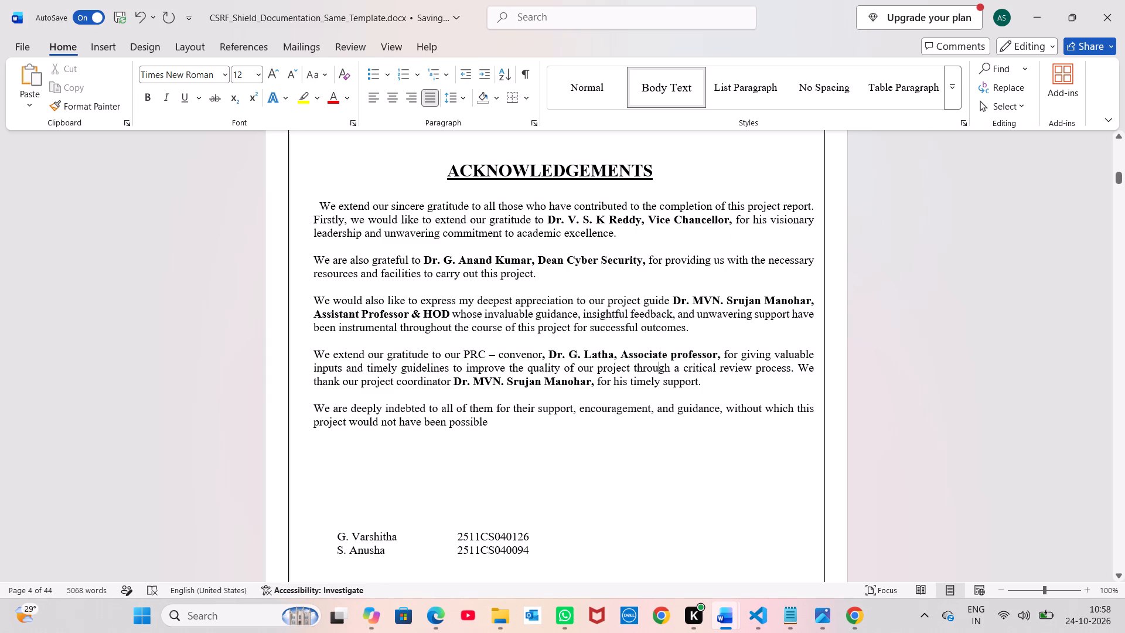
# Replace the project guide's name in the third acknowledgement paragraph with the new guide's name, using the title "Mrs.".
pyautogui.click(810, 301)
pyautogui.click(810, 301)
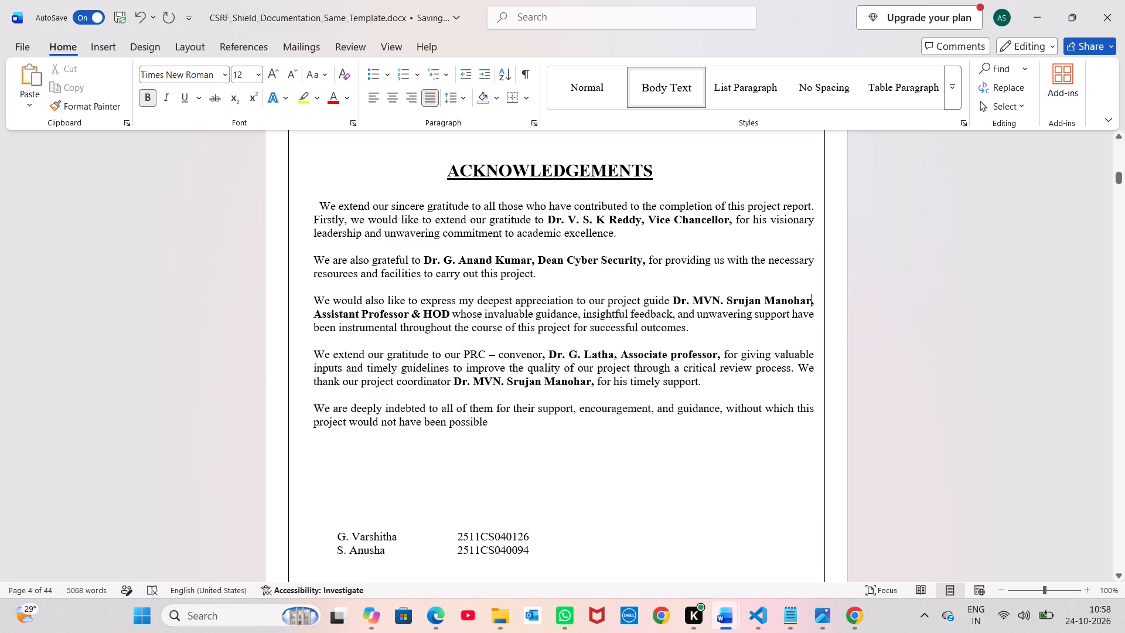
pyautogui.press('BackSpace')
pyautogui.press('BackSpace')
pyautogui.press('BackSpace')
pyautogui.press('BackSpace')
pyautogui.press('BackSpace')
pyautogui.press('BackSpace')
pyautogui.press('BackSpace')
pyautogui.press('BackSpace')
pyautogui.press('BackSpace')
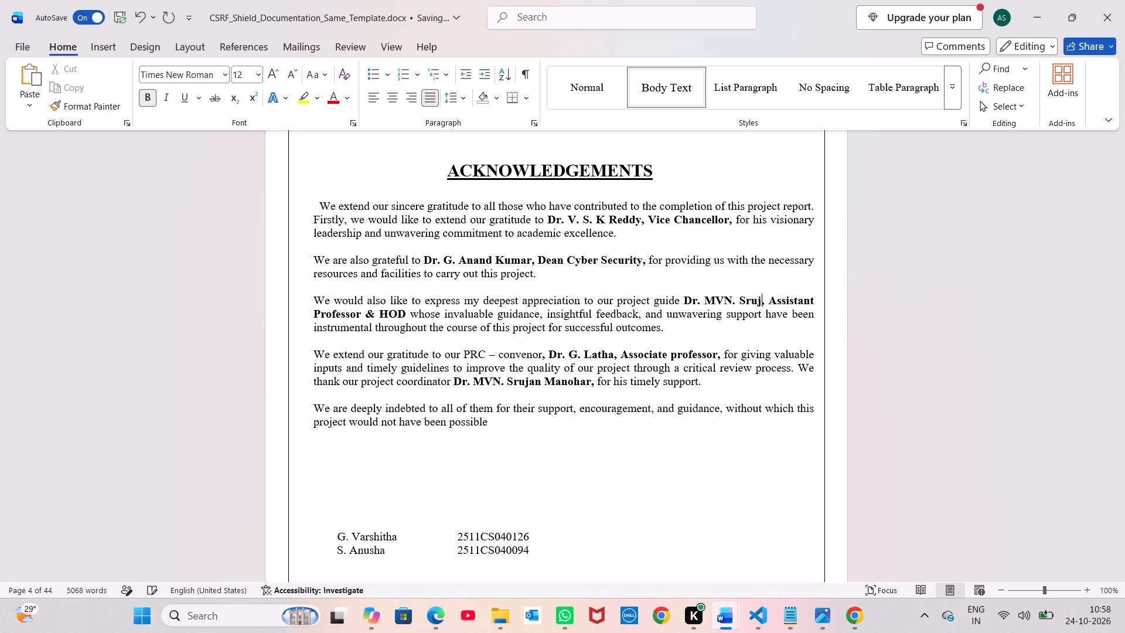
pyautogui.press('BackSpace')
pyautogui.press('BackSpace')
pyautogui.press('BackSpace')
pyautogui.press('BackSpace')
pyautogui.press('BackSpace')
pyautogui.press('BackSpace')
pyautogui.press('BackSpace')
pyautogui.press('BackSpace')
pyautogui.press('BackSpace')
pyautogui.press('BackSpace')
pyautogui.press('BackSpace')
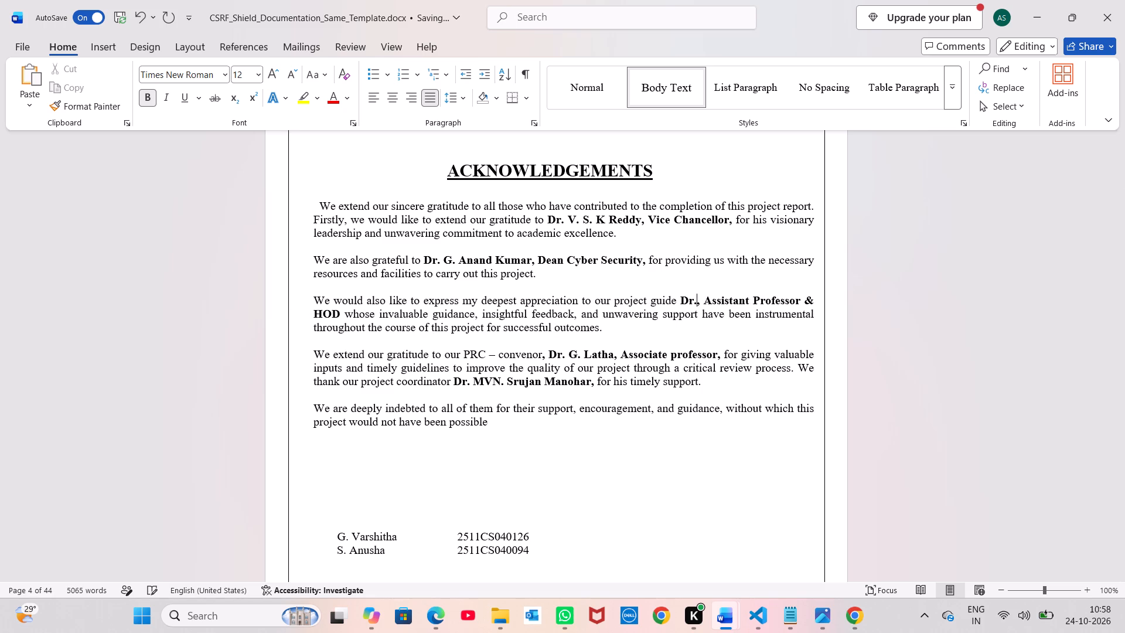
pyautogui.press('BackSpace')
pyautogui.press('BackSpace')
pyautogui.press('BackSpace')
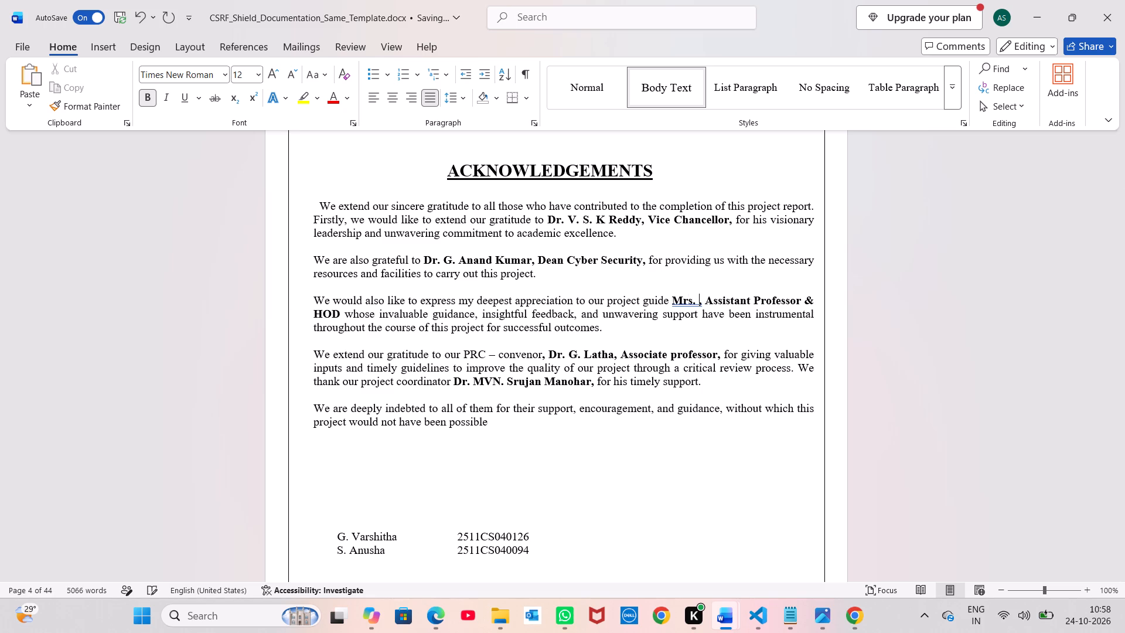
pyautogui.write('.')
pyautogui.press('space')
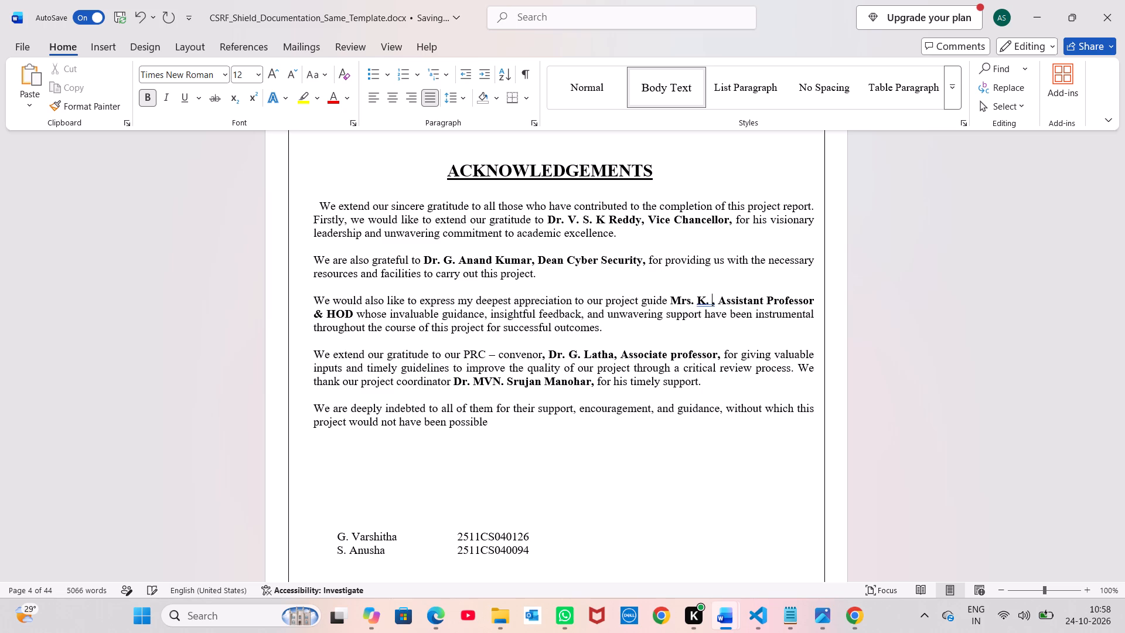
pyautogui.press('r')
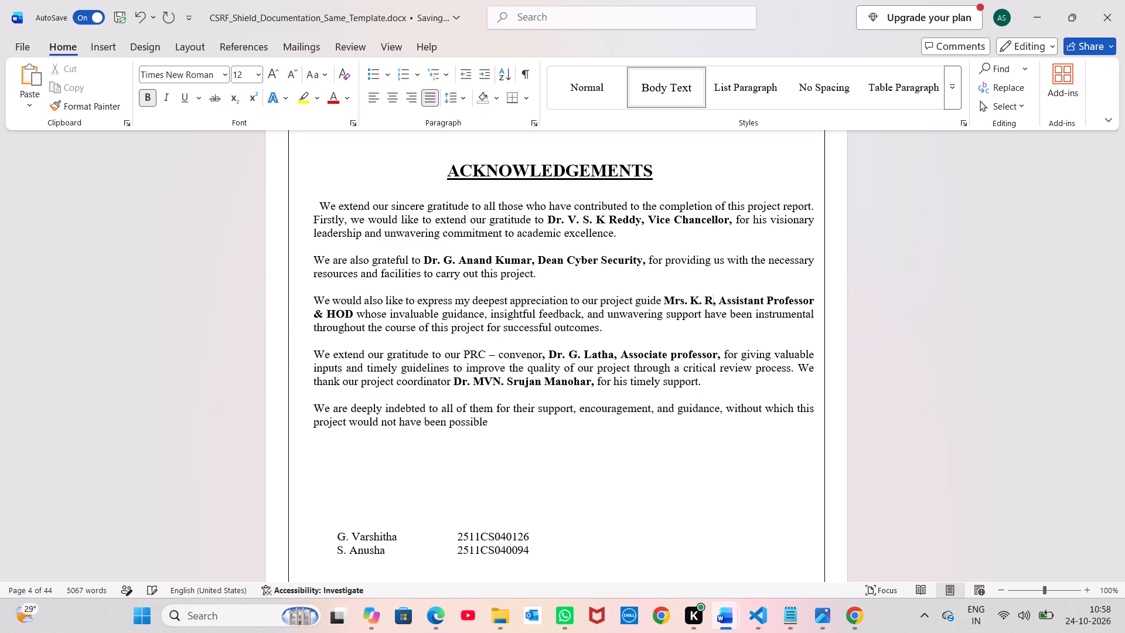
pyautogui.write('ashmi')
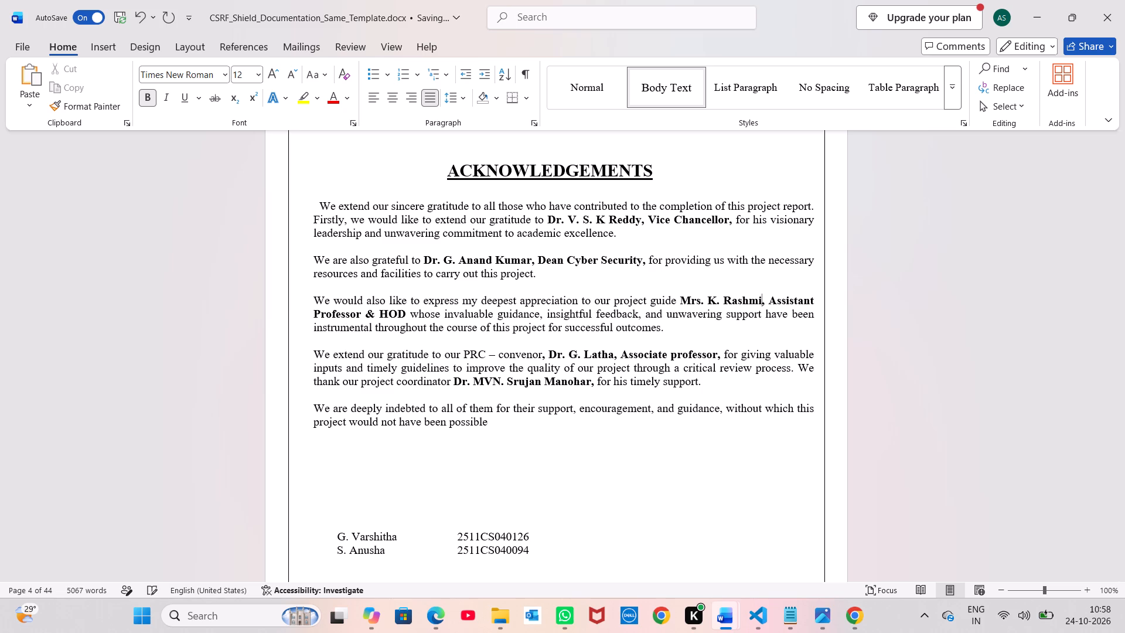
# Replace the project coordinator's name in the fourth acknowledgement paragraph with a copy of the new project guide's name and title.
pyautogui.moveTo(763, 301); pyautogui.dragTo(711, 296)
pyautogui.moveTo(711, 296); pyautogui.dragTo(686, 298)
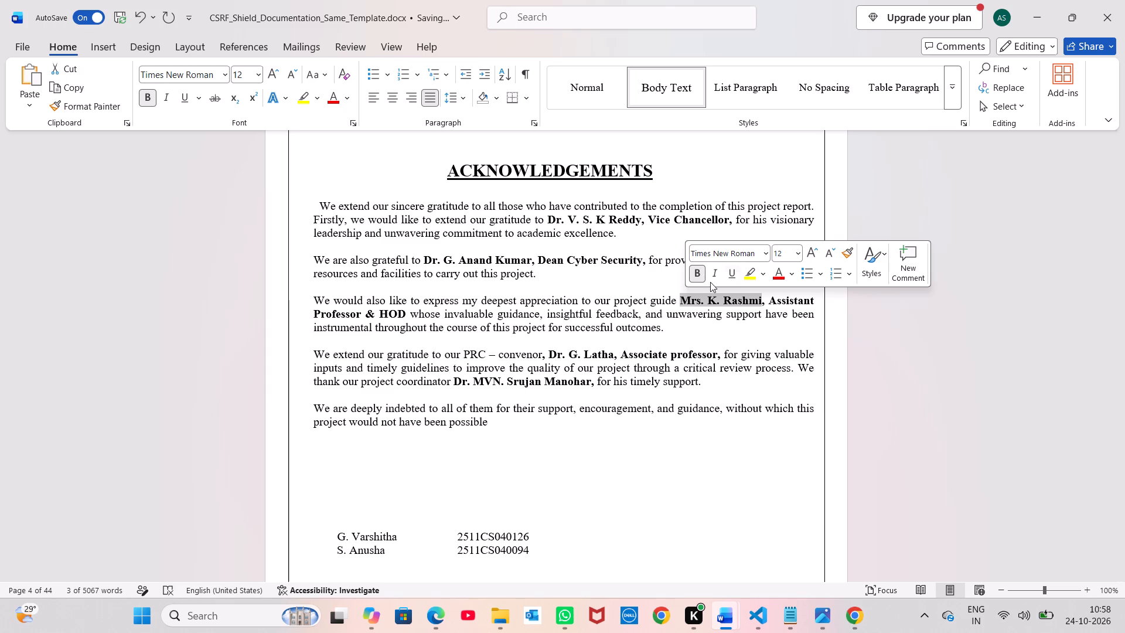
pyautogui.rightClick(690, 300)
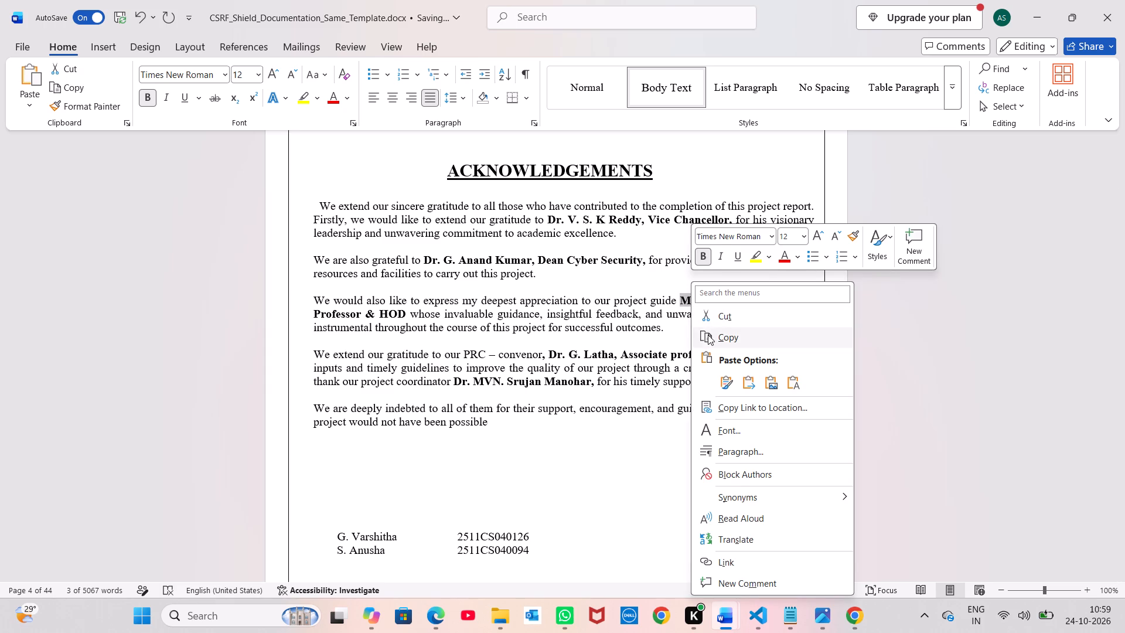
pyautogui.click(708, 335)
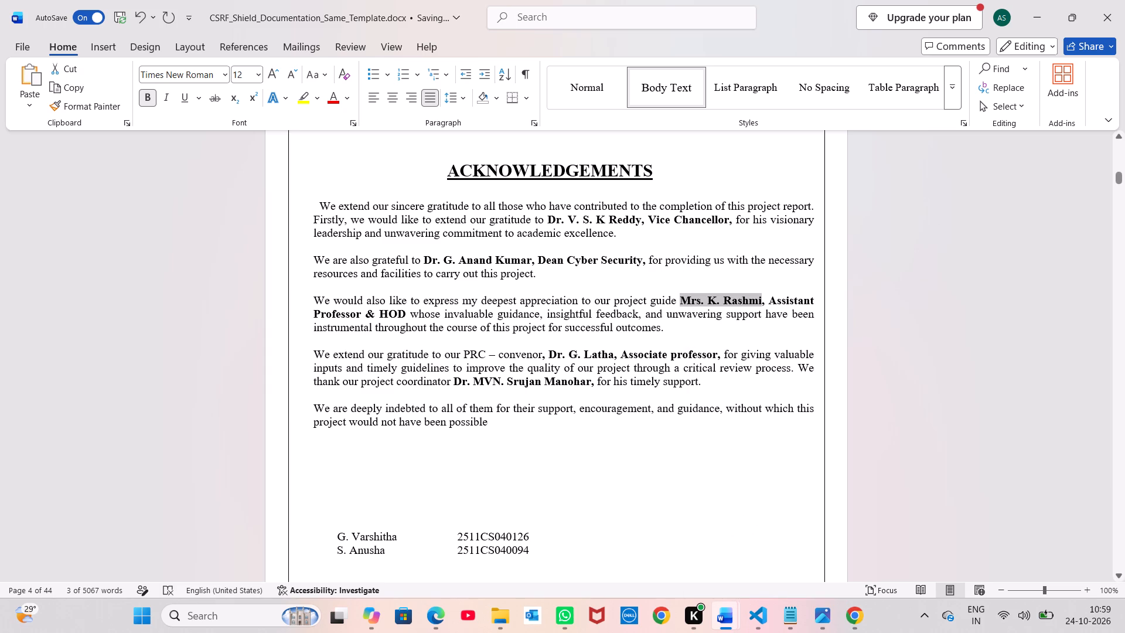
pyautogui.click(589, 381)
pyautogui.press('BackSpace')
pyautogui.press('BackSpace')
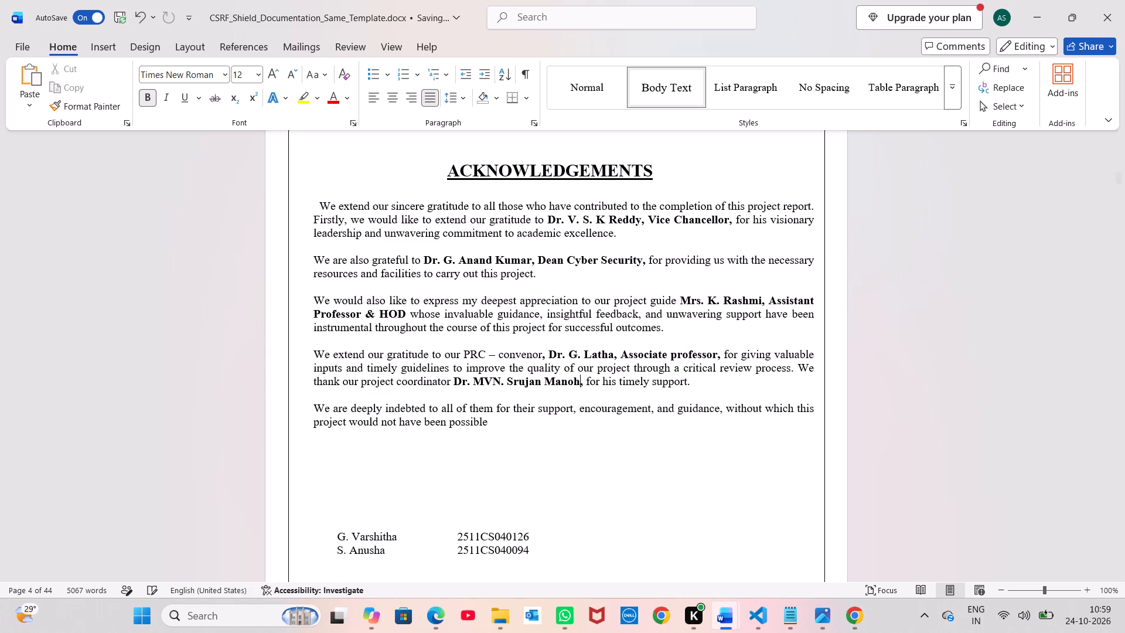
pyautogui.press('BackSpace')
pyautogui.press('BackSpace')
pyautogui.press('BackSpace')
pyautogui.press('BackSpace')
pyautogui.press('BackSpace')
pyautogui.press('BackSpace')
pyautogui.press('BackSpace')
pyautogui.press('BackSpace')
pyautogui.press('BackSpace')
pyautogui.press('BackSpace')
pyautogui.press('BackSpace')
pyautogui.press('BackSpace')
pyautogui.press('BackSpace')
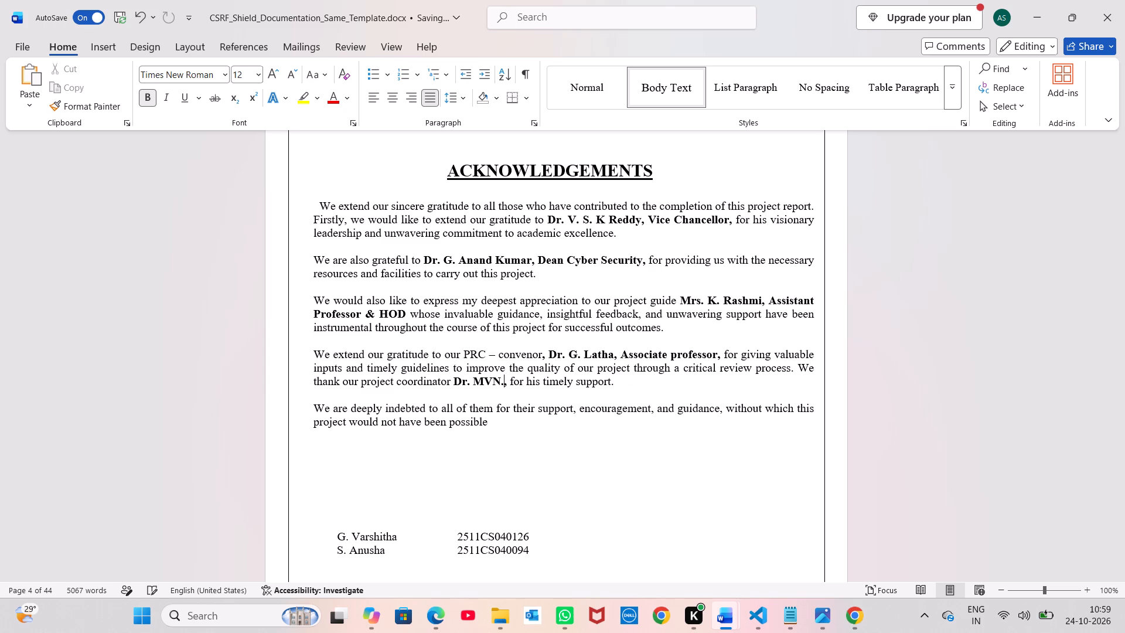
pyautogui.press('BackSpace')
pyautogui.press('BackSpace')
pyautogui.press('BackSpace')
pyautogui.press('BackSpace')
pyautogui.press('BackSpace')
pyautogui.press('BackSpace')
pyautogui.press('BackSpace')
pyautogui.press('BackSpace')
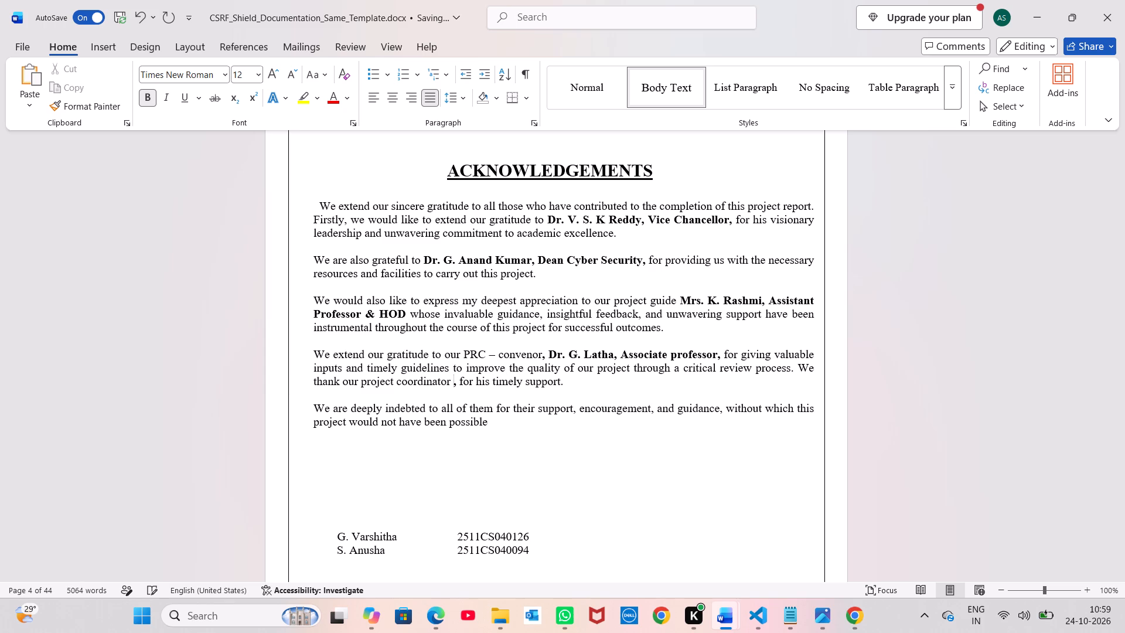
pyautogui.hotkey('ctrl', 'v')
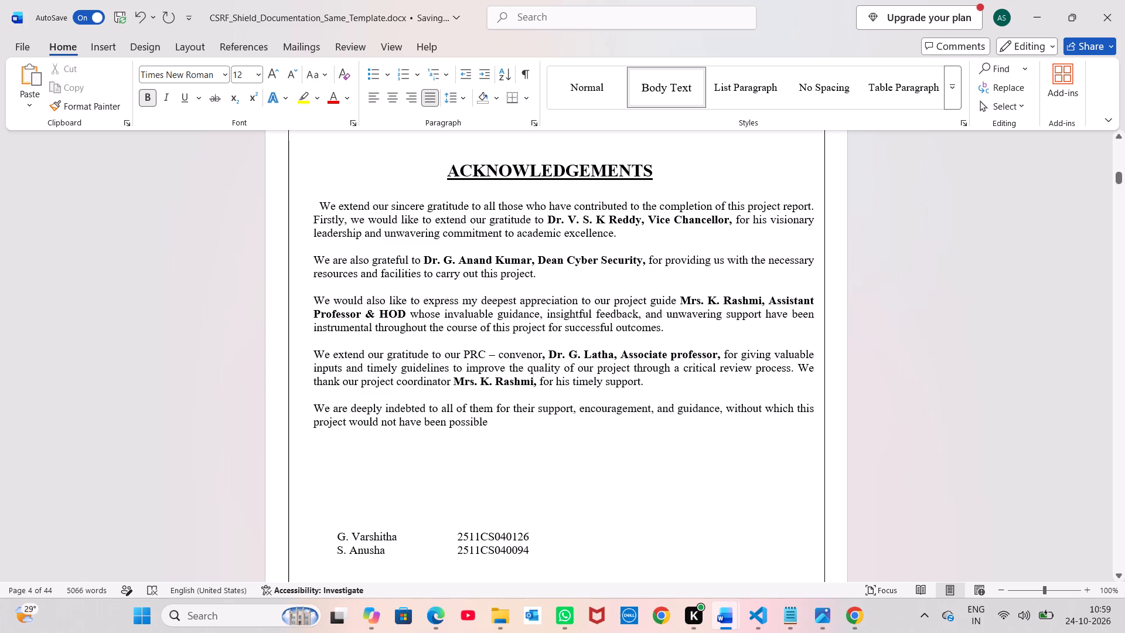
# Delete "& HOD" after "Assistant Professor" in the project guide's acknowledgement paragraph.
pyautogui.click(405, 314)
pyautogui.press('BackSpace')
pyautogui.press('BackSpace')
pyautogui.press('BackSpace')
pyautogui.press('BackSpace')
pyautogui.press('BackSpace')
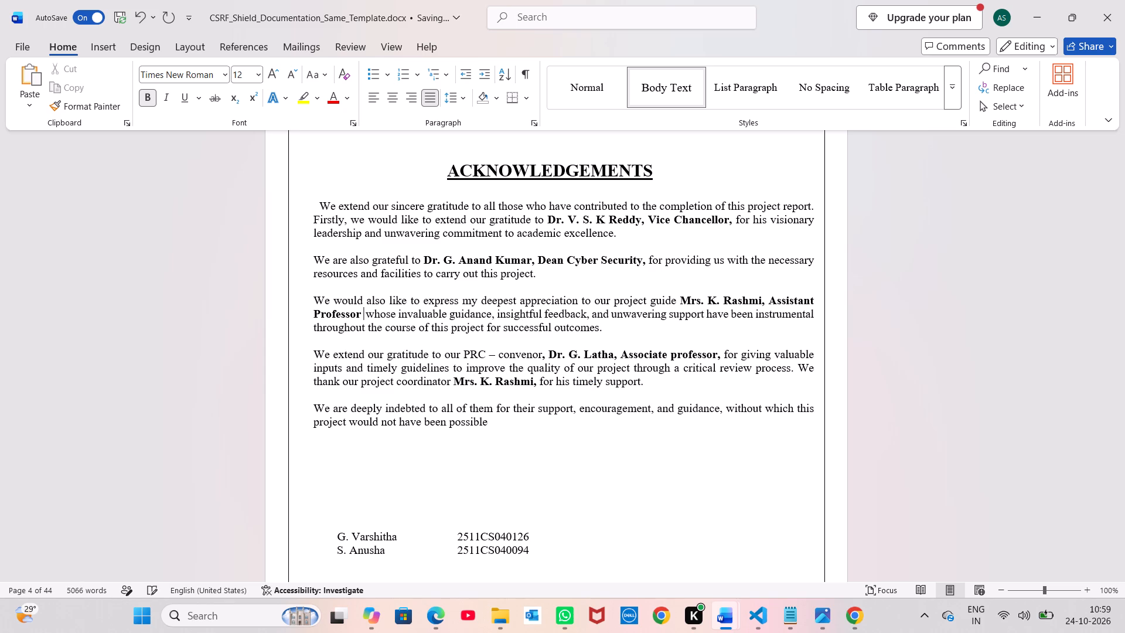
# Save the report document with the edited acknowledgements.
pyautogui.scroll(1, 405, 314)
pyautogui.click(585, 445)
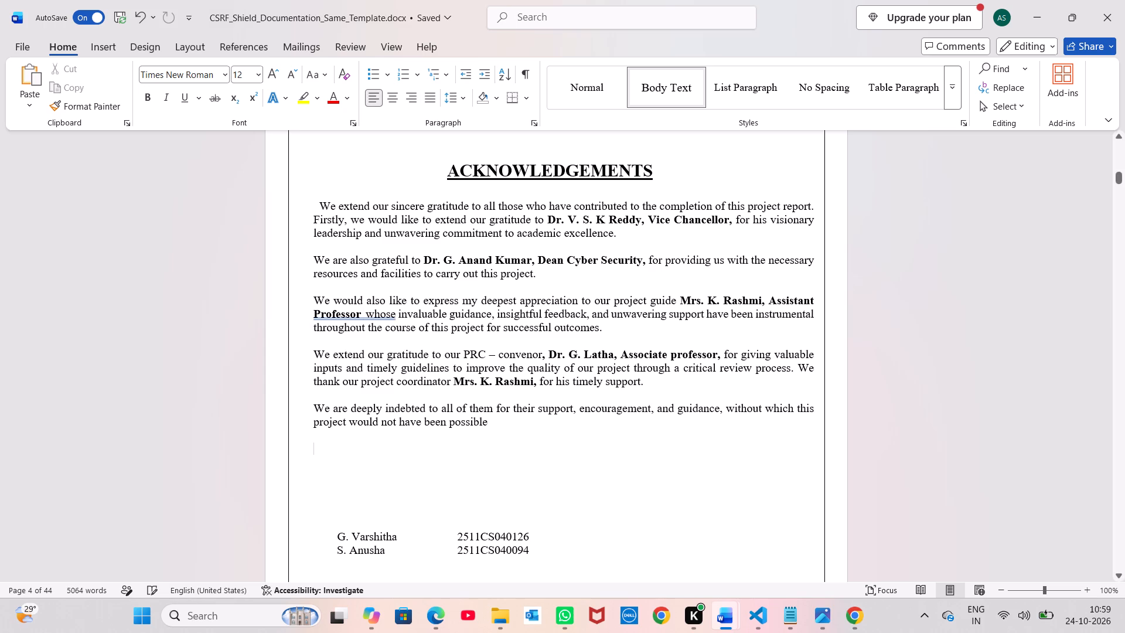
pyautogui.hotkey('ctrl', 's')
pyautogui.hotkey('ctrl', 's')
pyautogui.click(585, 445)
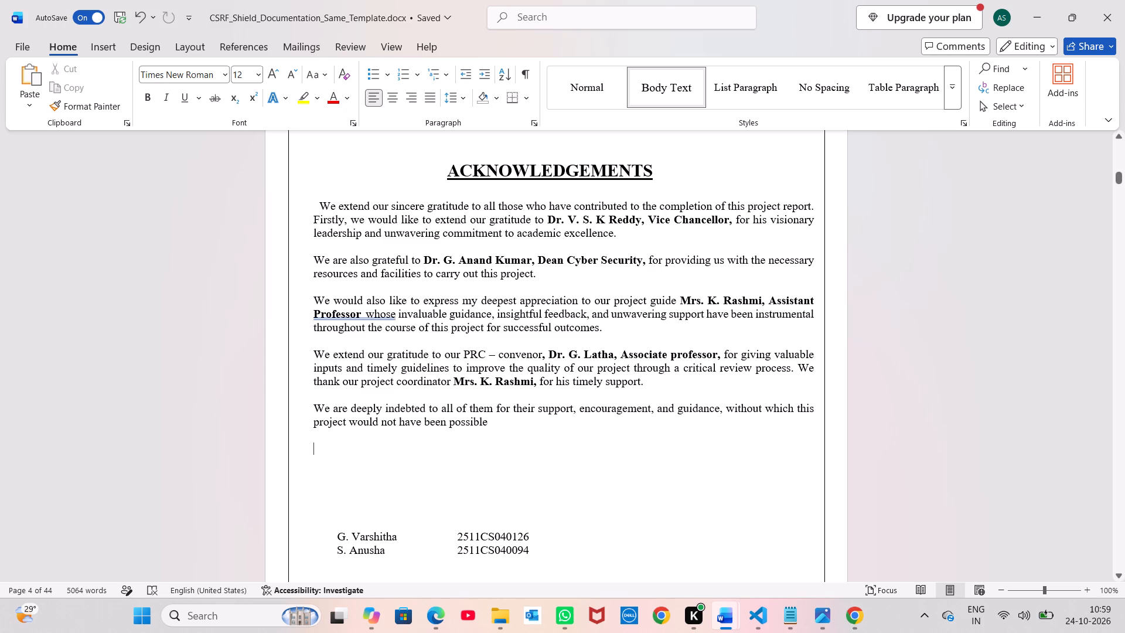
pyautogui.click(585, 445)
pyautogui.click(472, 468)
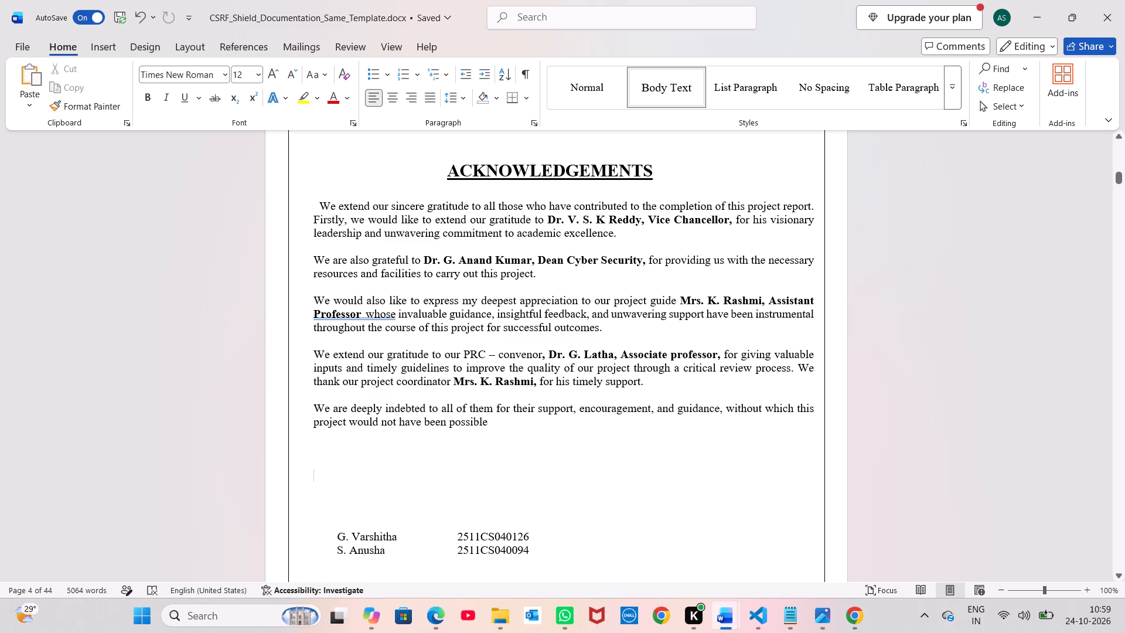
pyautogui.hotkey('ctrl', 's')
pyautogui.click(472, 468)
pyautogui.scroll(-2, 472, 468)
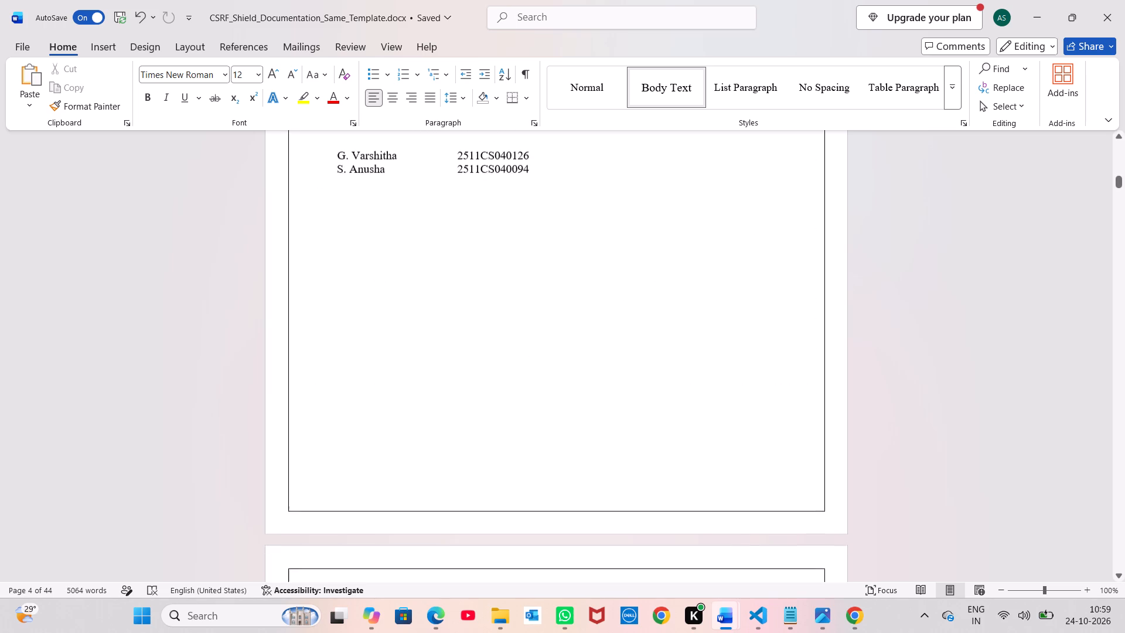
# Review the report's front matter from the title page through the Declaration, Acknowledgements and Abstract to the chapter contents table.
pyautogui.scroll(-2, 472, 468)
pyautogui.click(472, 468)
pyautogui.scroll(-1, 472, 468)
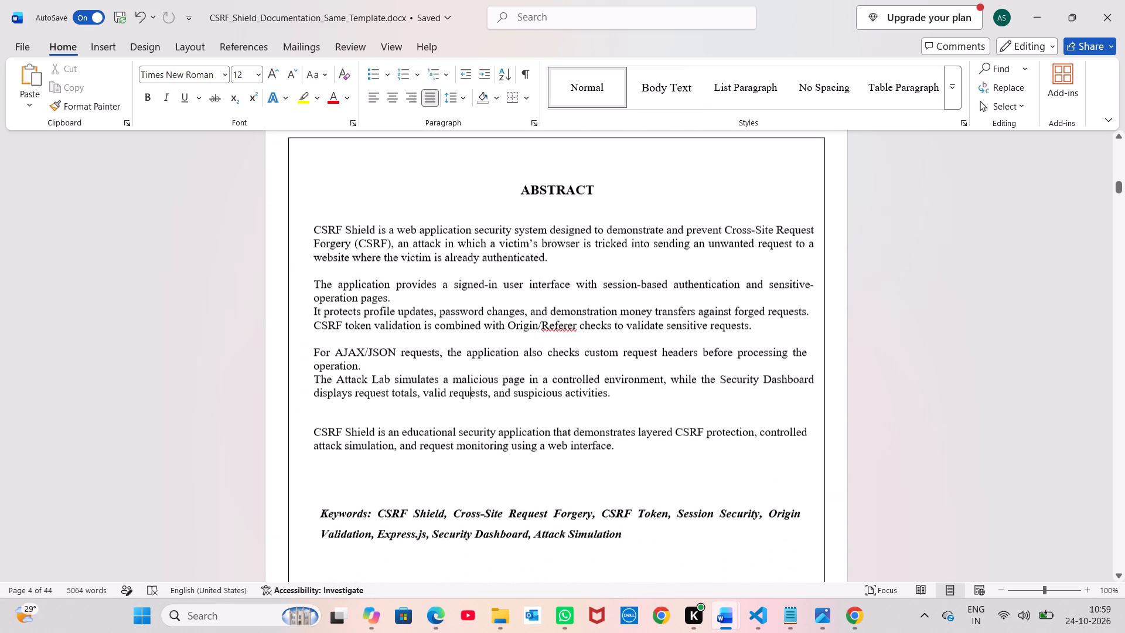
pyautogui.scroll(-6, 472, 468)
pyautogui.scroll(20, 472, 452)
pyautogui.scroll(13, 472, 452)
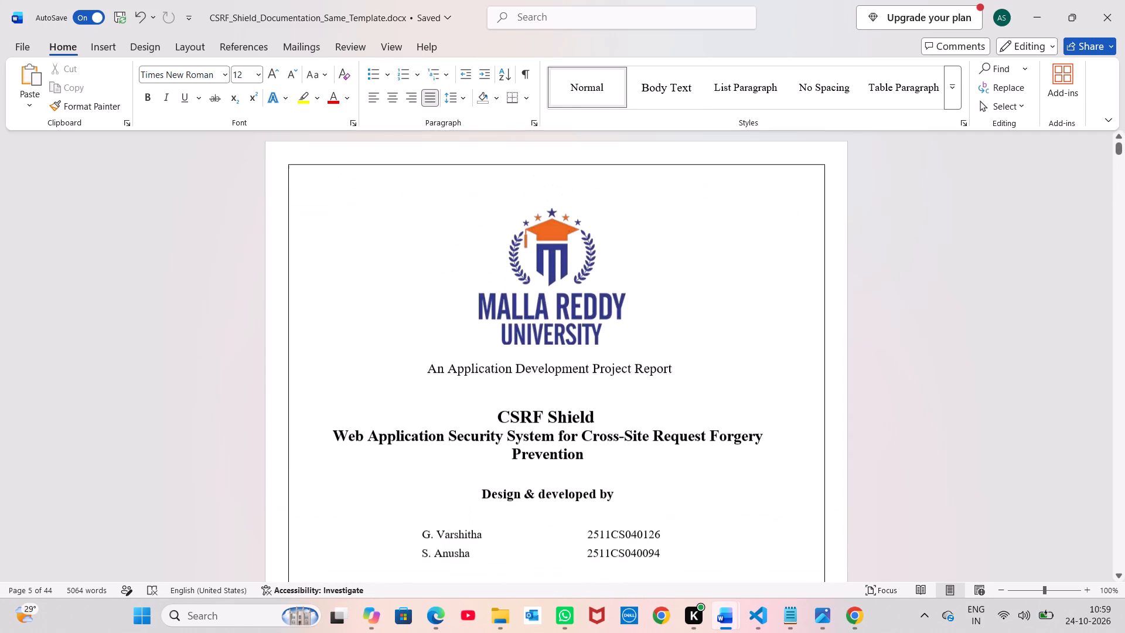
pyautogui.scroll(-9, 472, 452)
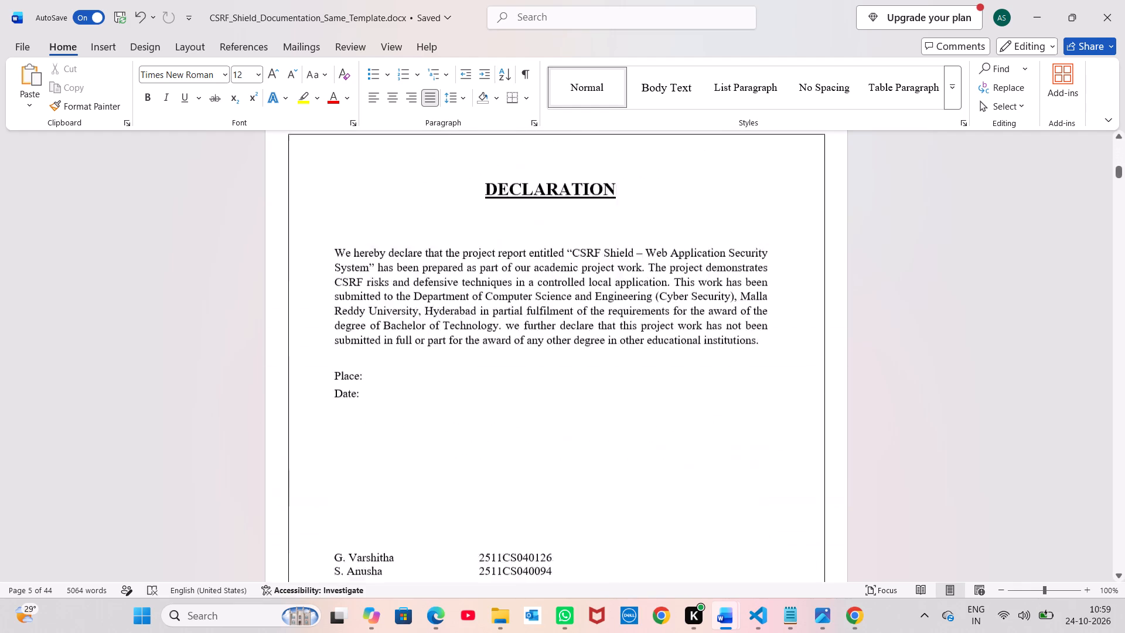
pyautogui.scroll(-2, 472, 452)
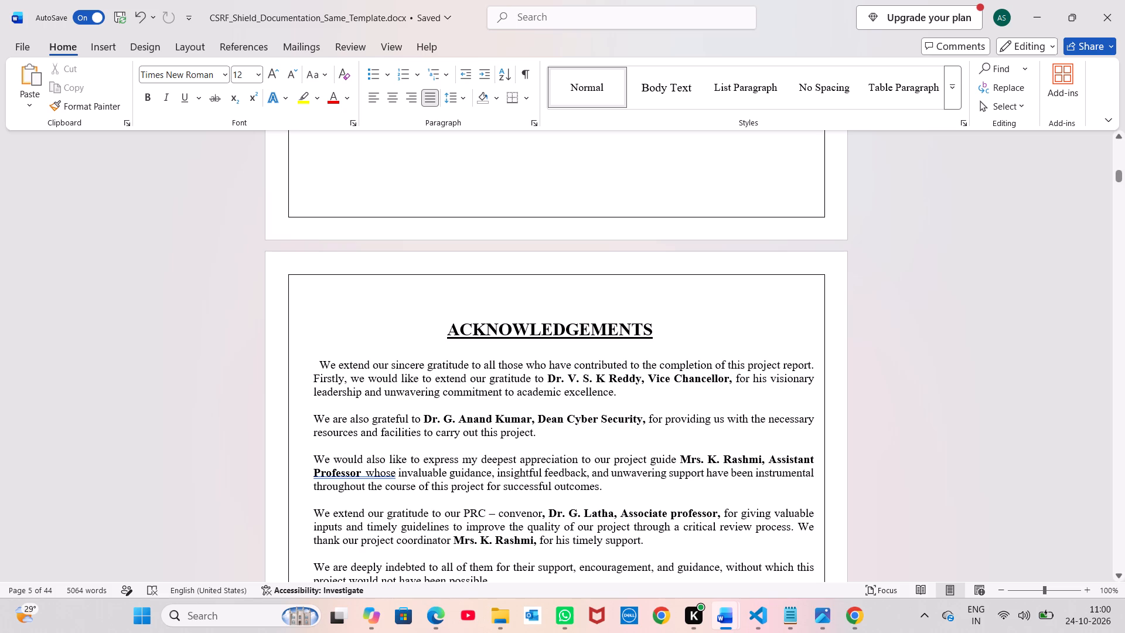
pyautogui.scroll(5, 570, 401)
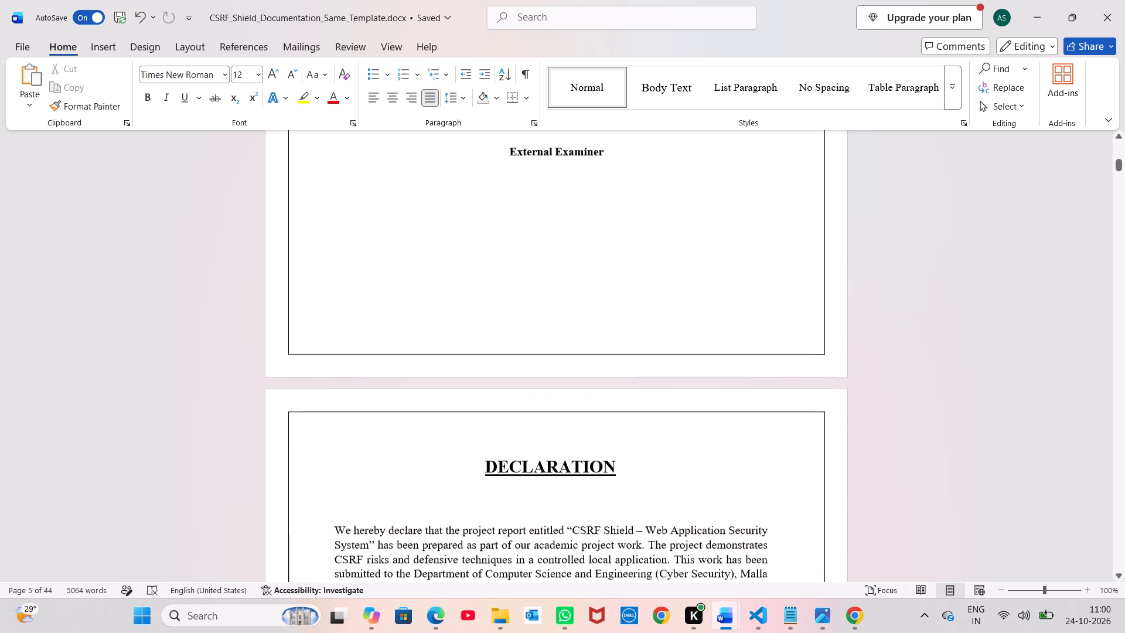
pyautogui.scroll(-3, 570, 401)
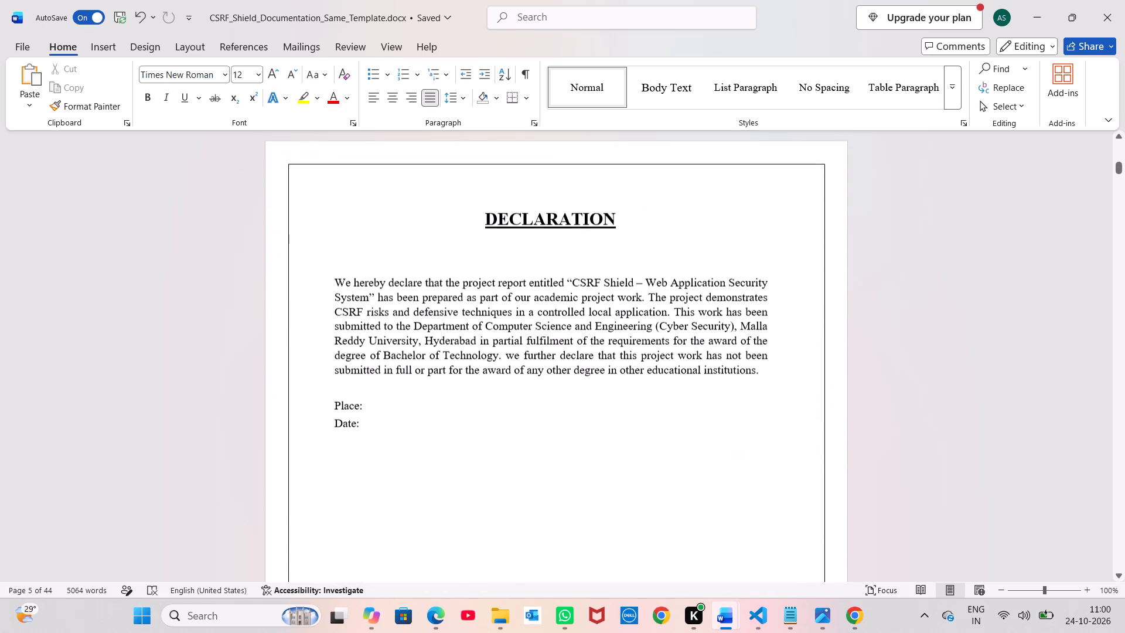
pyautogui.scroll(-1, 570, 401)
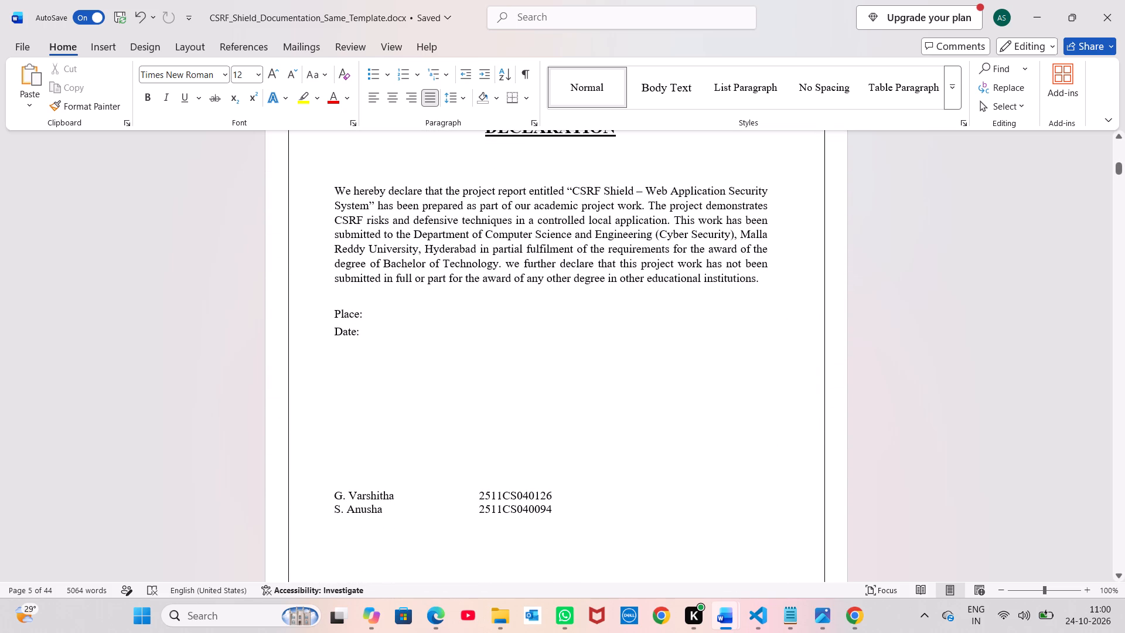
pyautogui.scroll(-1, 570, 401)
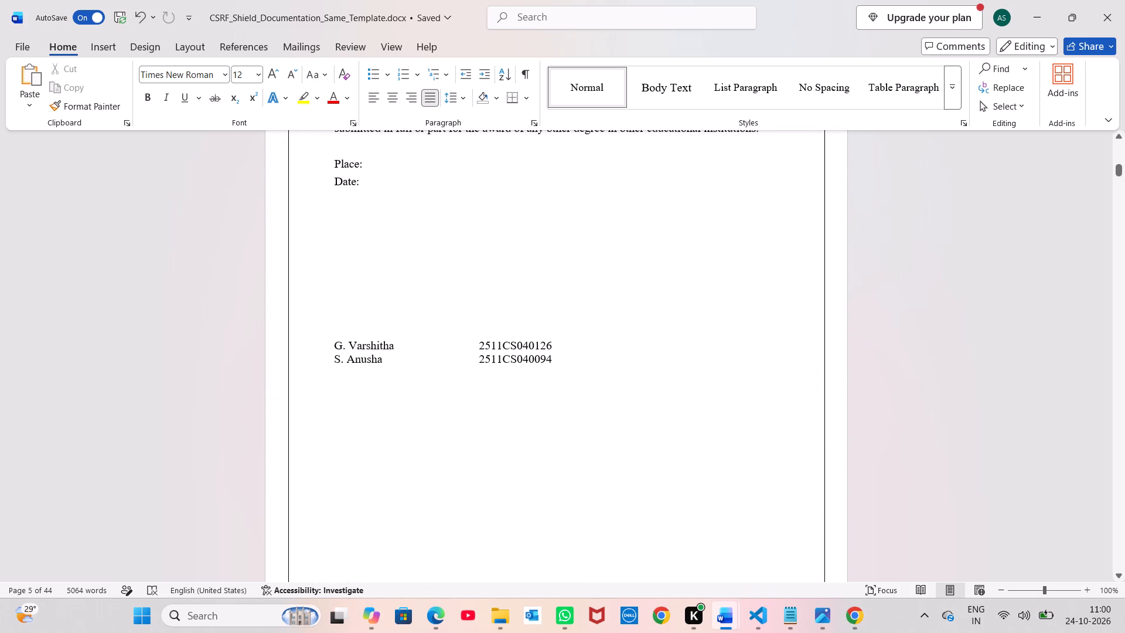
pyautogui.scroll(-1, 570, 401)
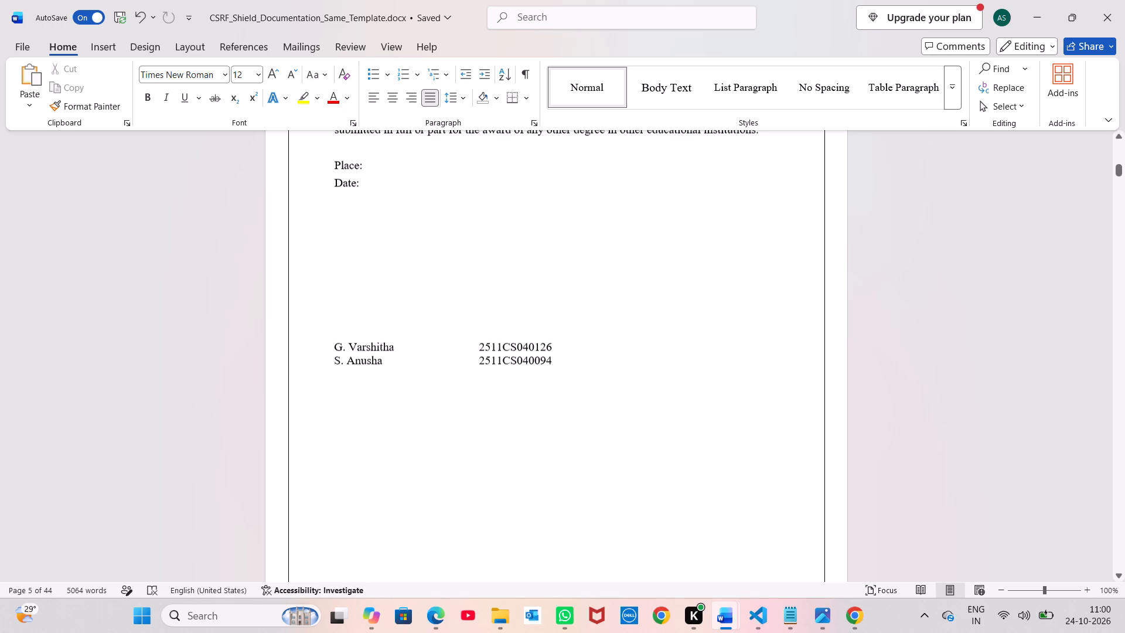
pyautogui.scroll(-1, 570, 401)
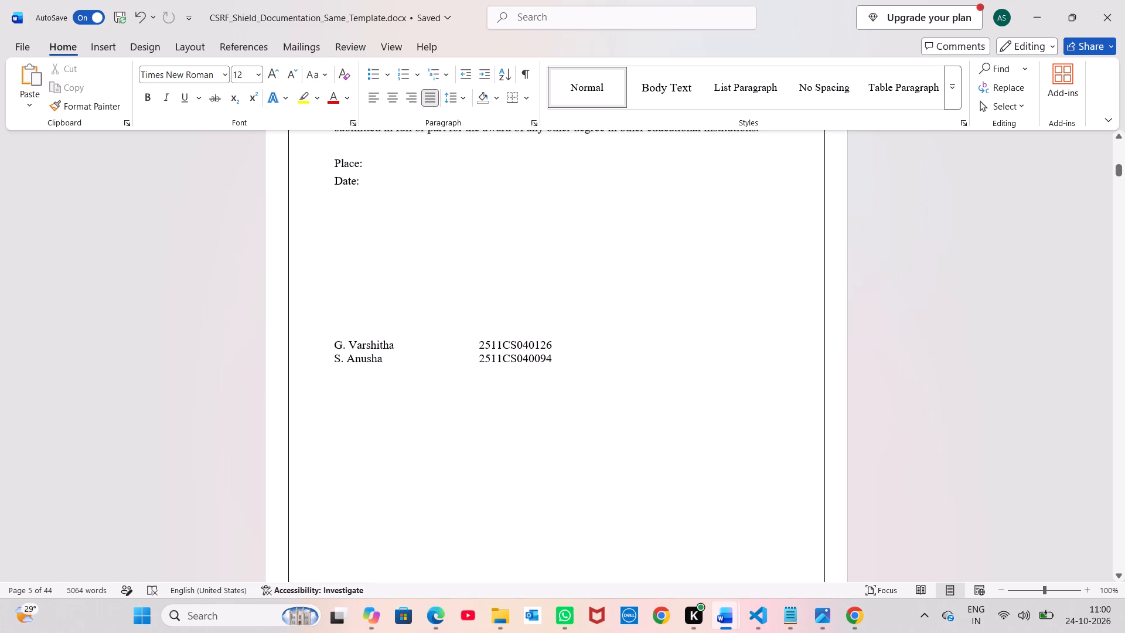
pyautogui.scroll(2, 570, 401)
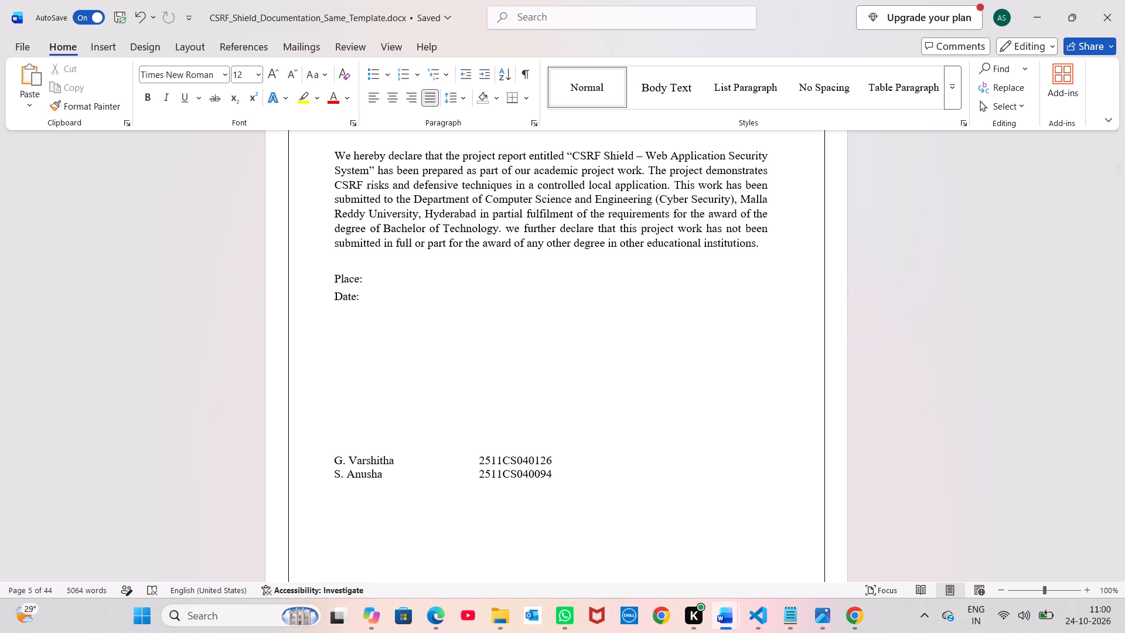
pyautogui.scroll(-8, 588, 427)
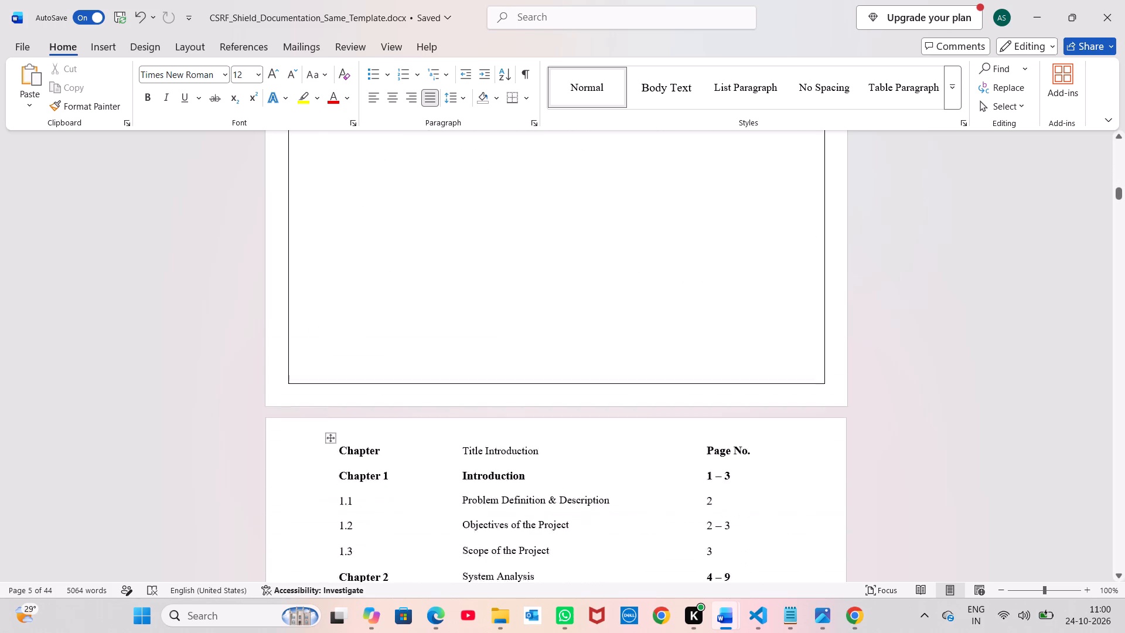